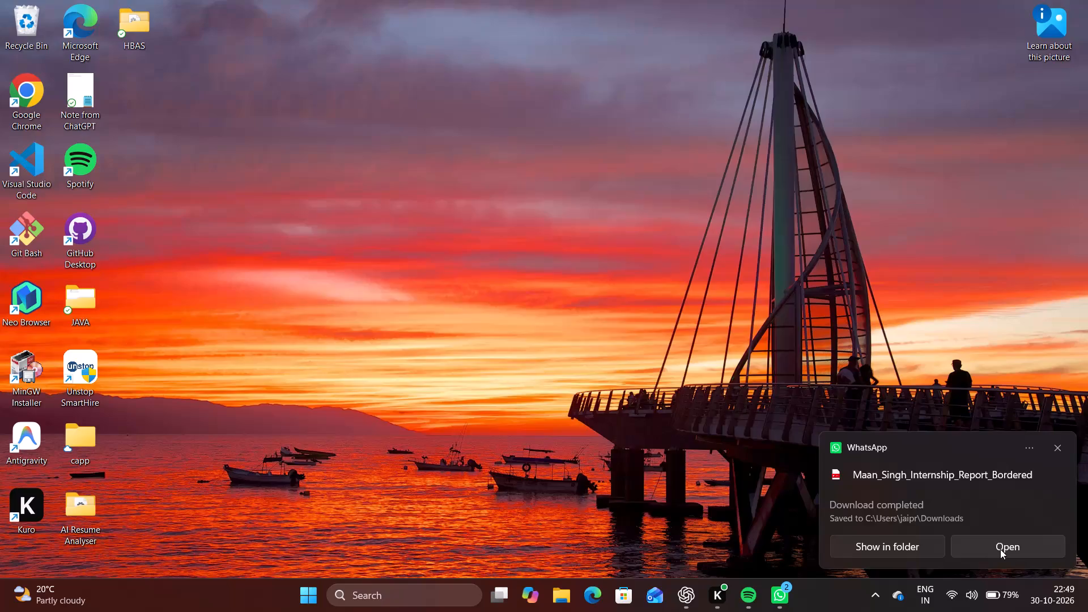
Open the downloaded internship report PDF from the download-completed notification.
click(1000, 549)
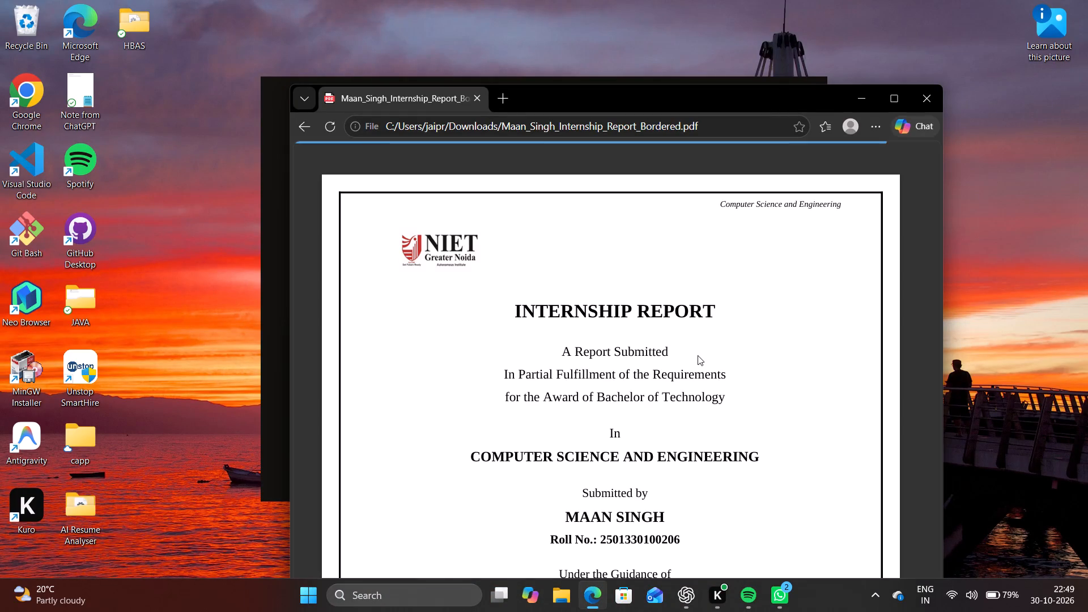
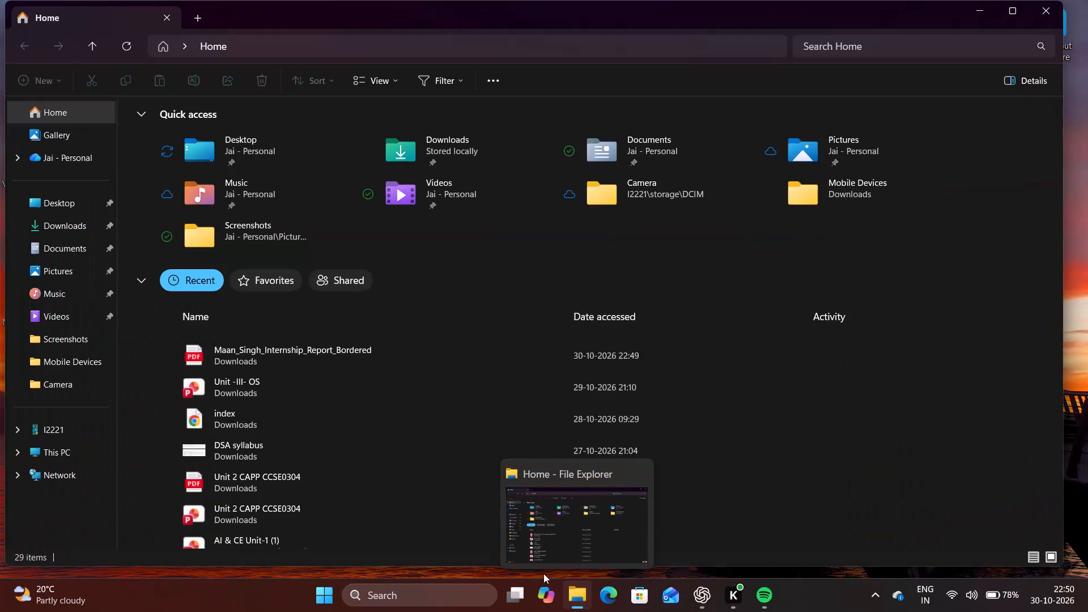
Open the bordered internship report PDF from the recent files to view its cover page, and close it.
double_click(233, 351)
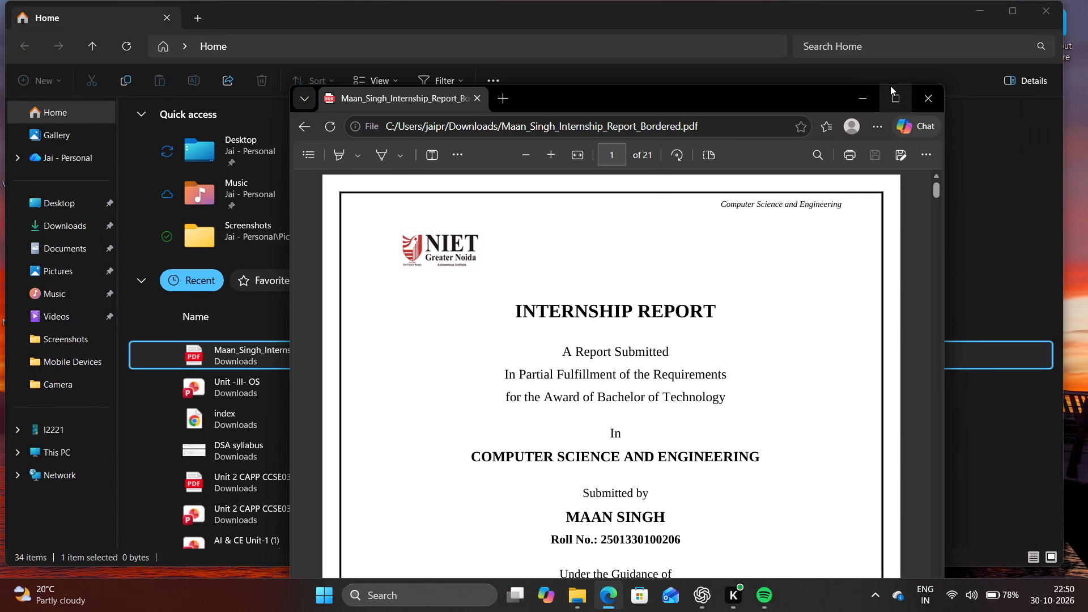
click(936, 97)
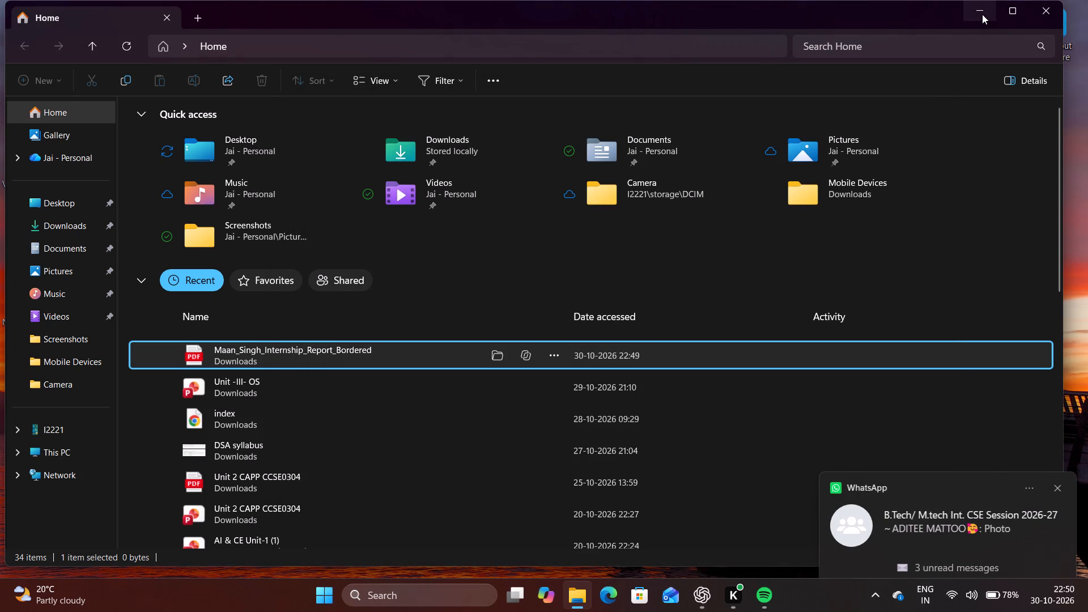
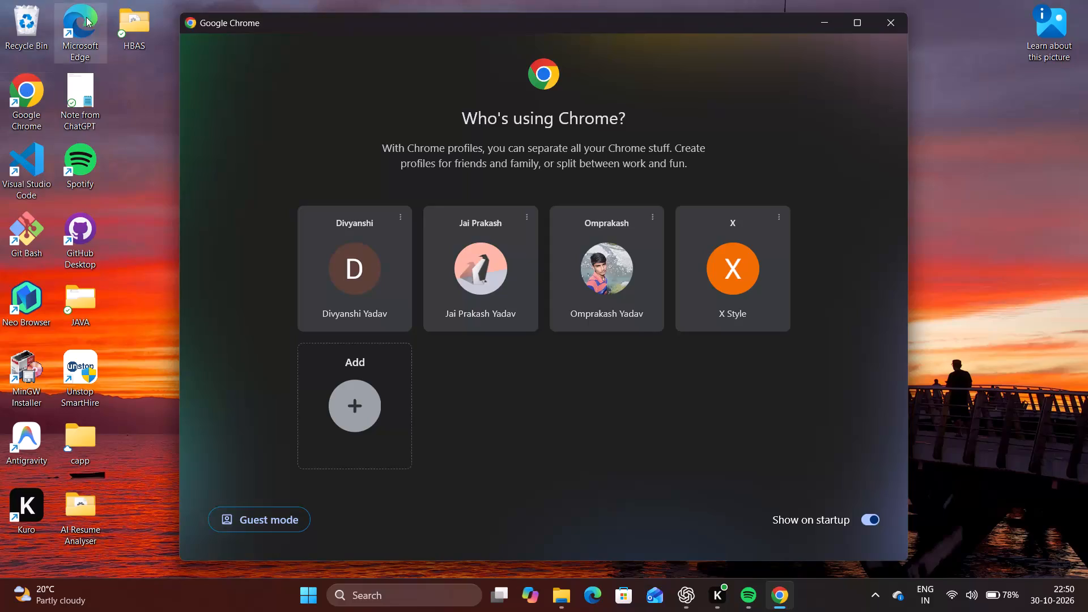
Enter Chrome with the penguin-picture profile, search for "pdf to word", and open iLovePDF's PDF to Word converter.
click(474, 288)
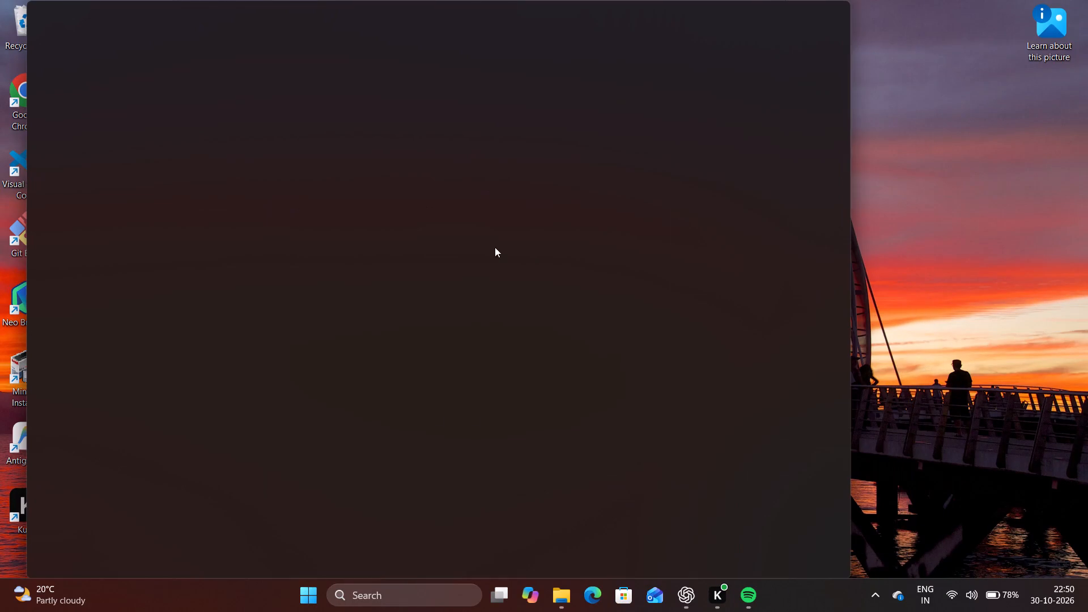
click(384, 287)
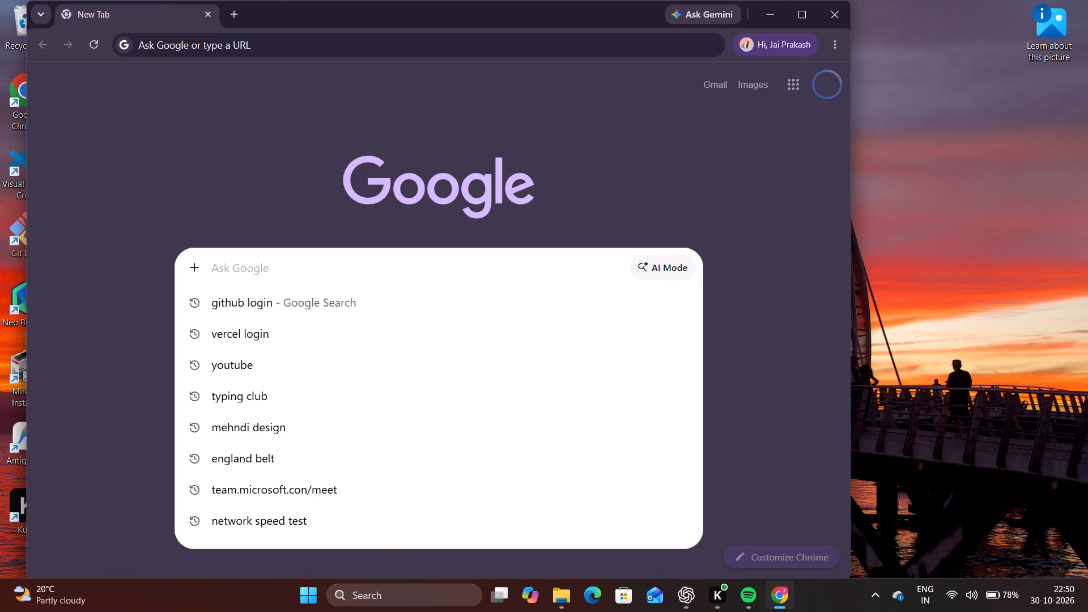
key(p)
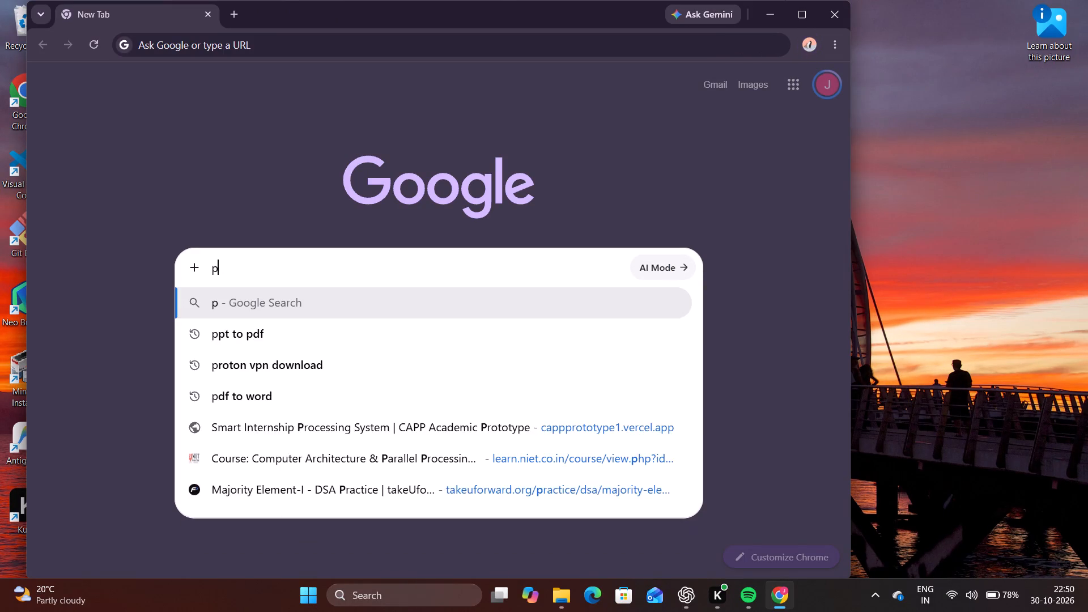
text(df)
key(space)
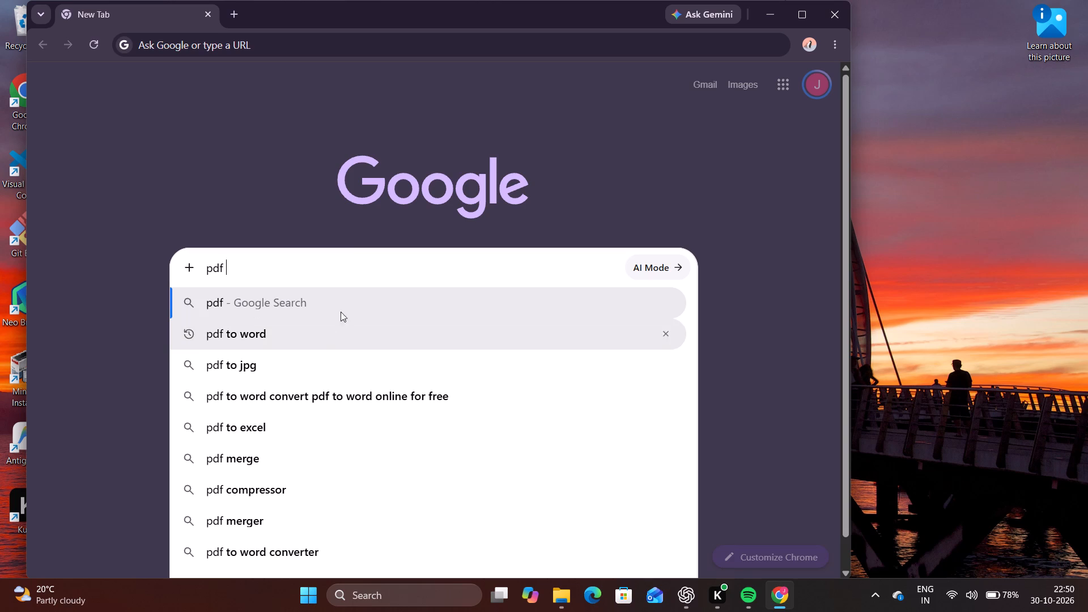
click(325, 322)
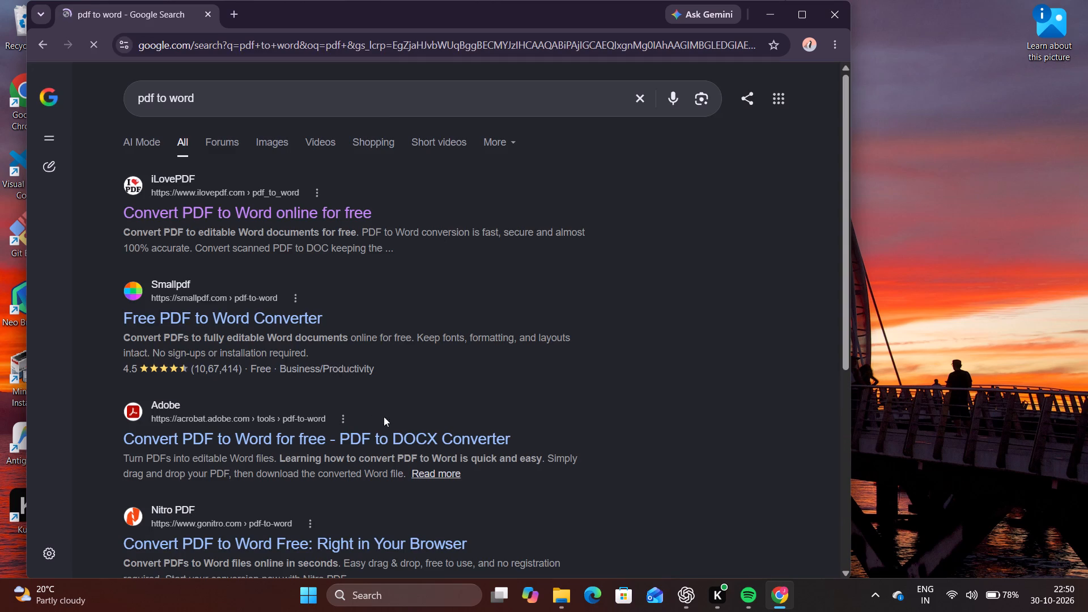
click(233, 205)
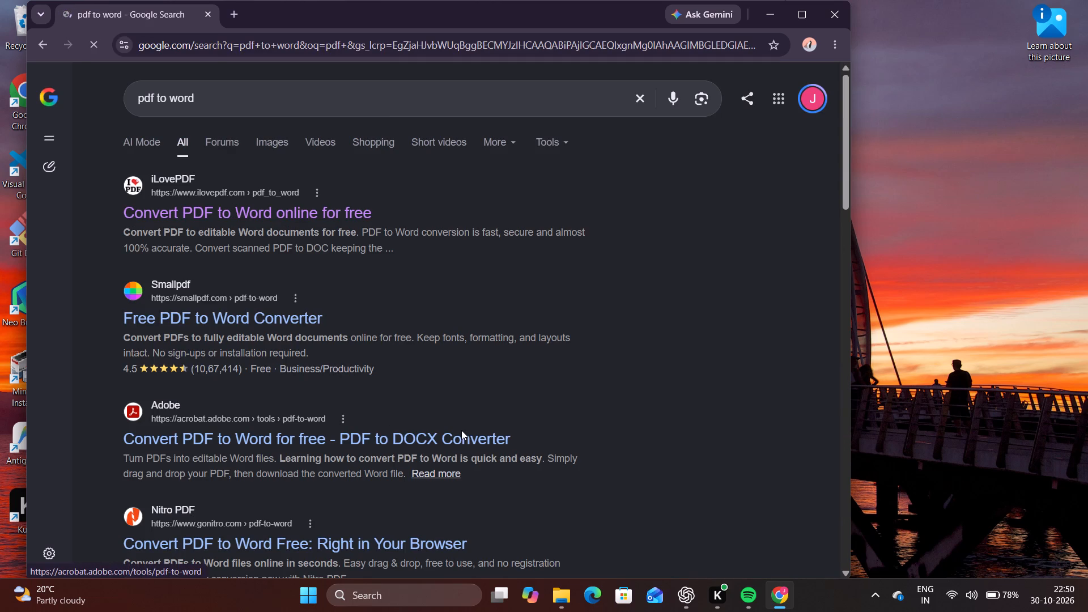
Upload today's bordered internship report PDF from the Downloads folder to the PDF to Word converter.
click(506, 265)
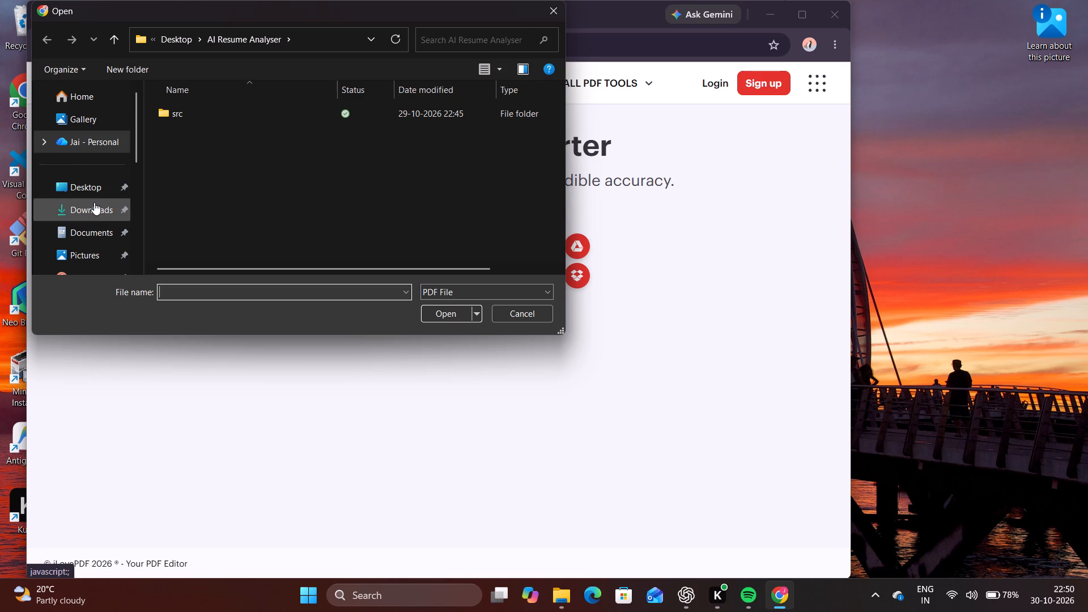
click(94, 202)
click(204, 127)
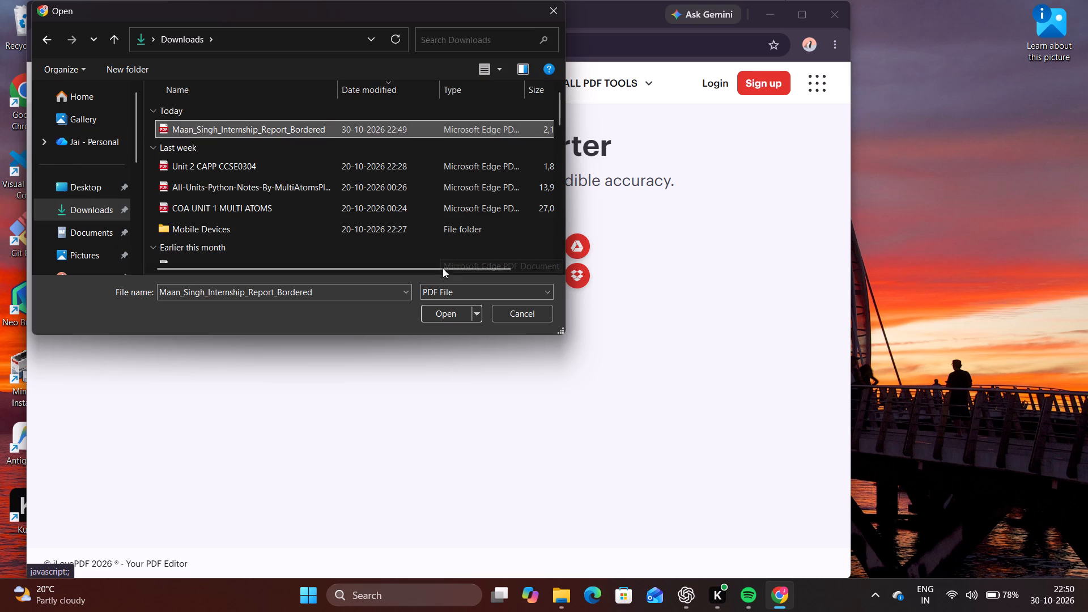
click(436, 316)
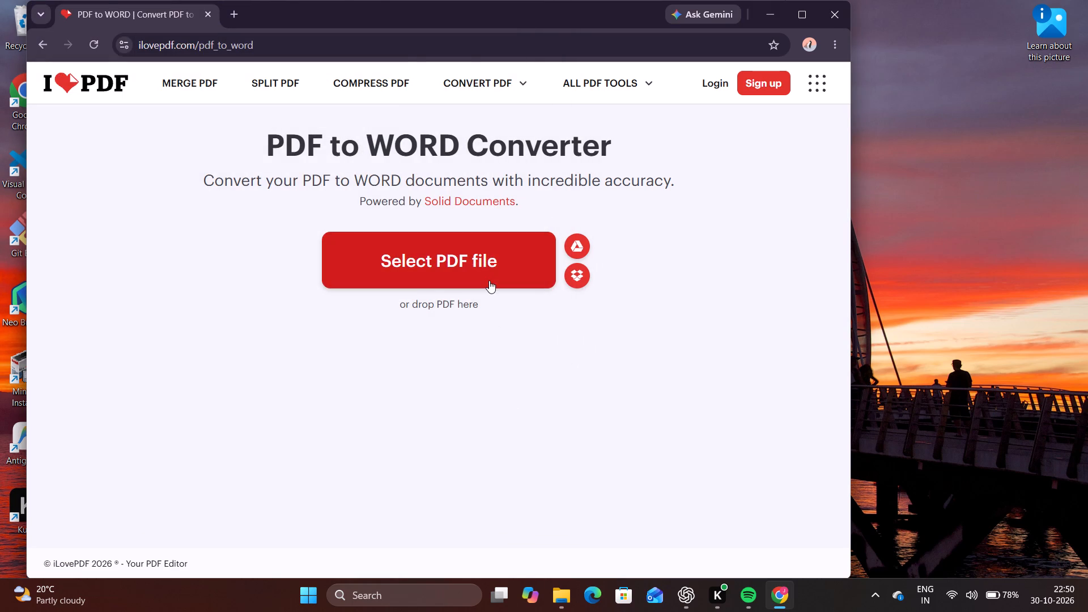
click(486, 280)
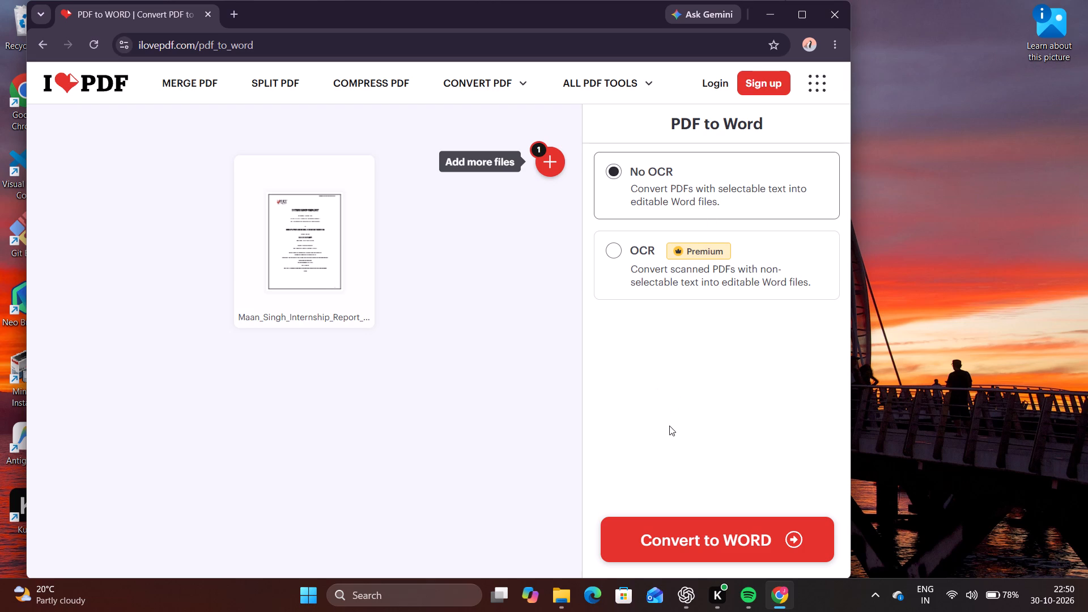
Convert the uploaded internship report to Word and download the converted document.
click(680, 533)
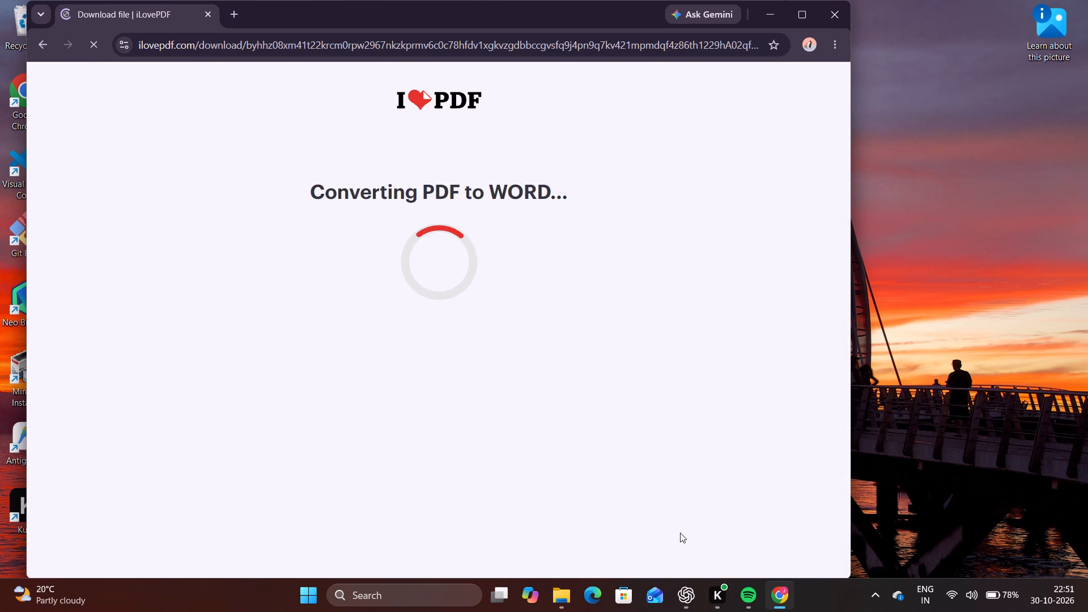
click(505, 212)
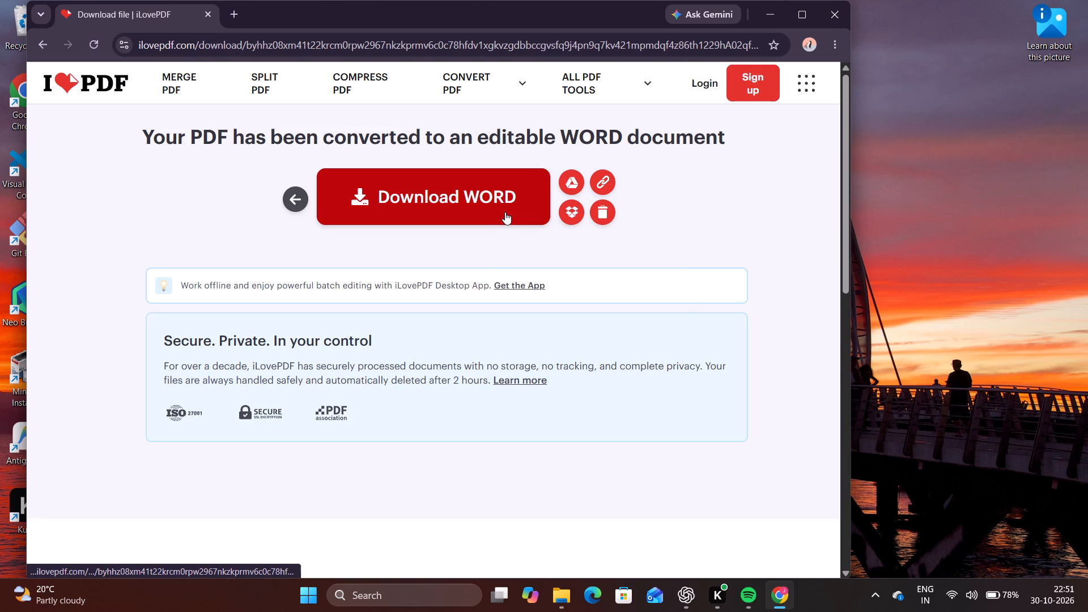
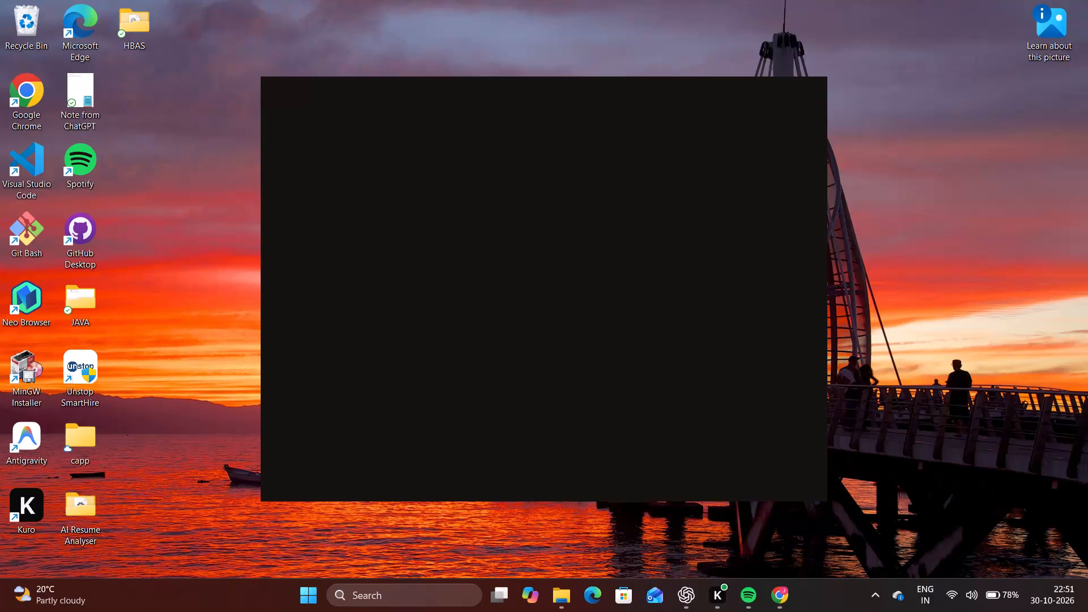
Open the converted bordered internship report Word document from the Downloads folder in Word, just this once, and dismiss the viewing notice.
click(554, 588)
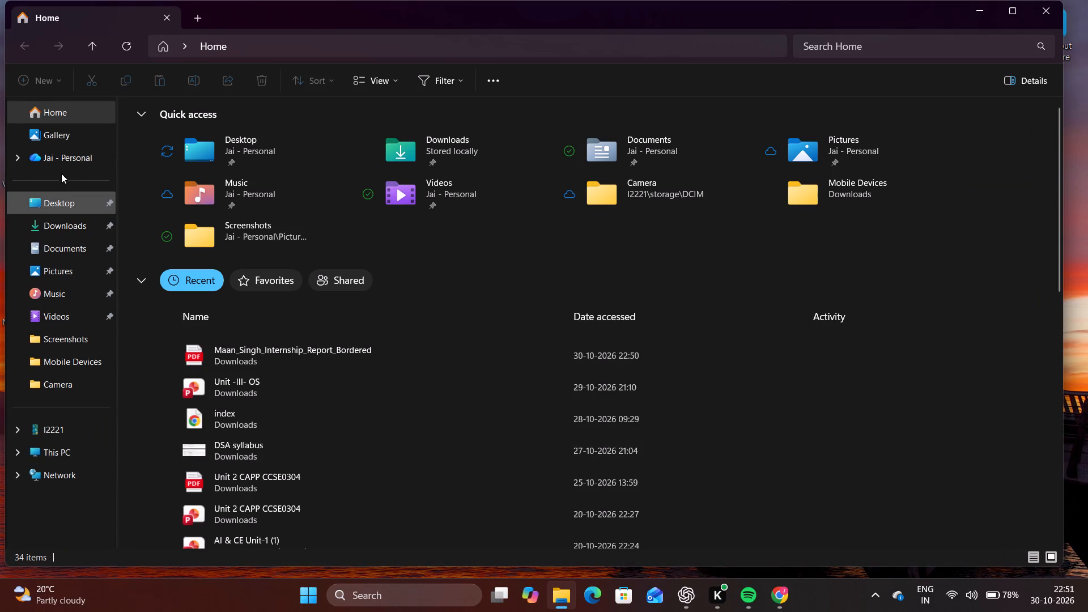
click(61, 224)
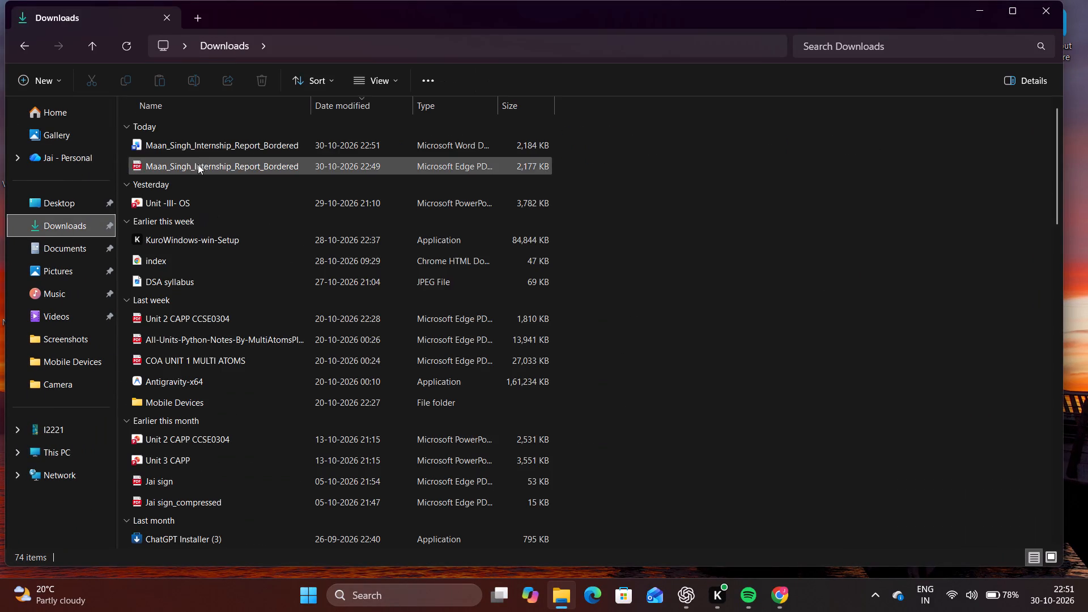
click(200, 151)
double_click(200, 151)
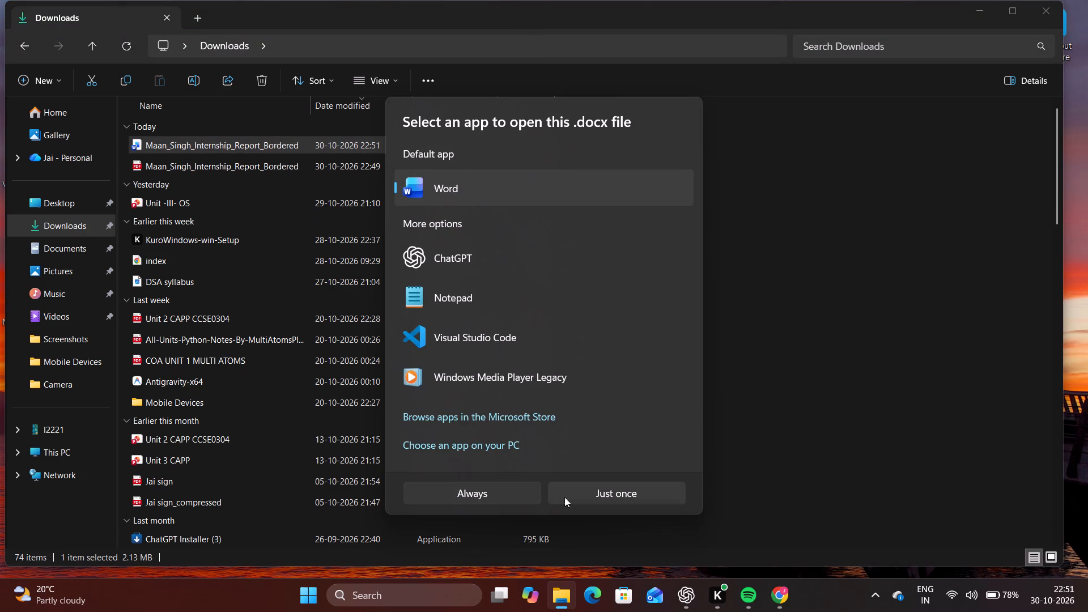
click(651, 500)
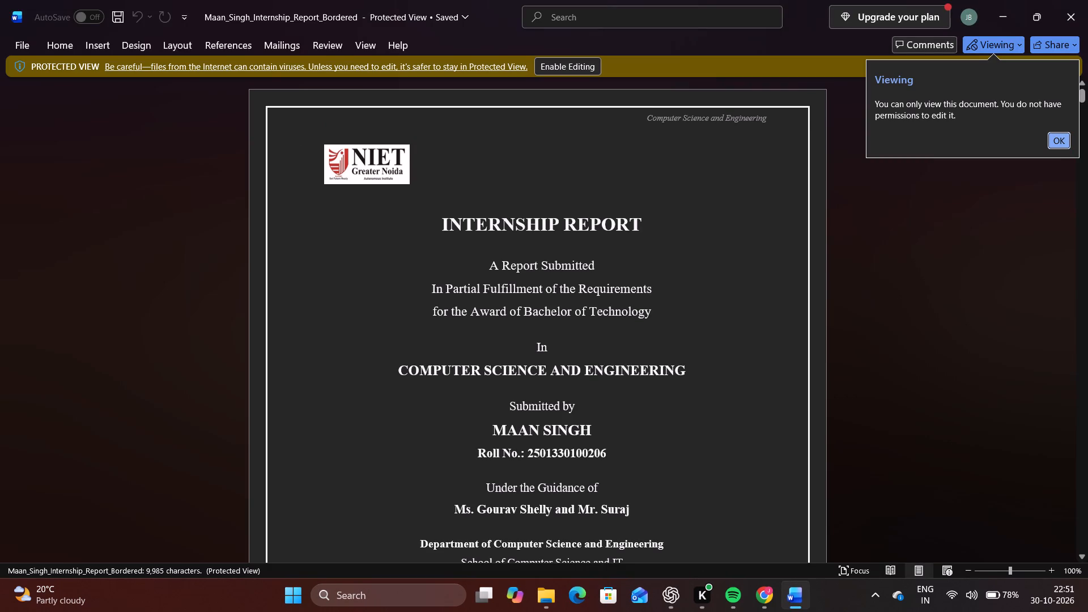
click(1049, 142)
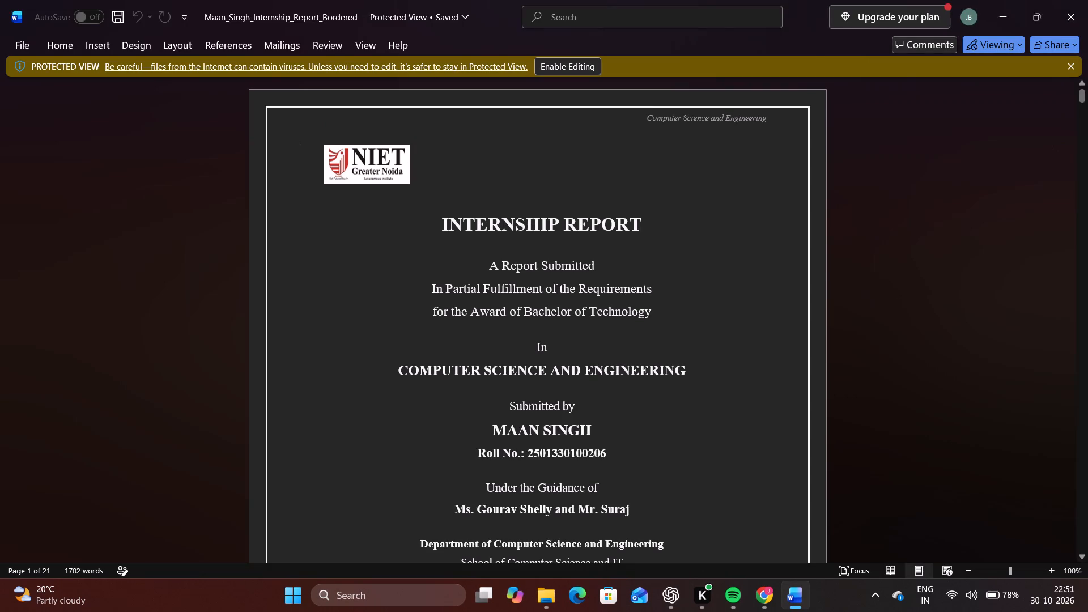
Enable editing of the converted internship report document.
click(545, 63)
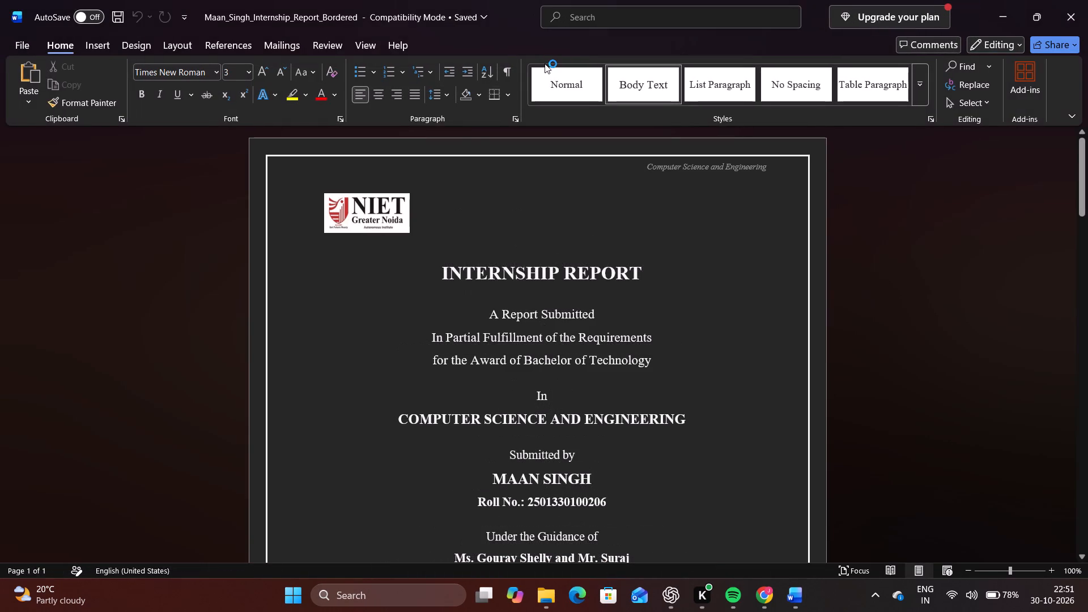
Replace the student name under "Submitted by" on the cover page with the new student's full name in capitals.
scroll(589, 373, down, 1)
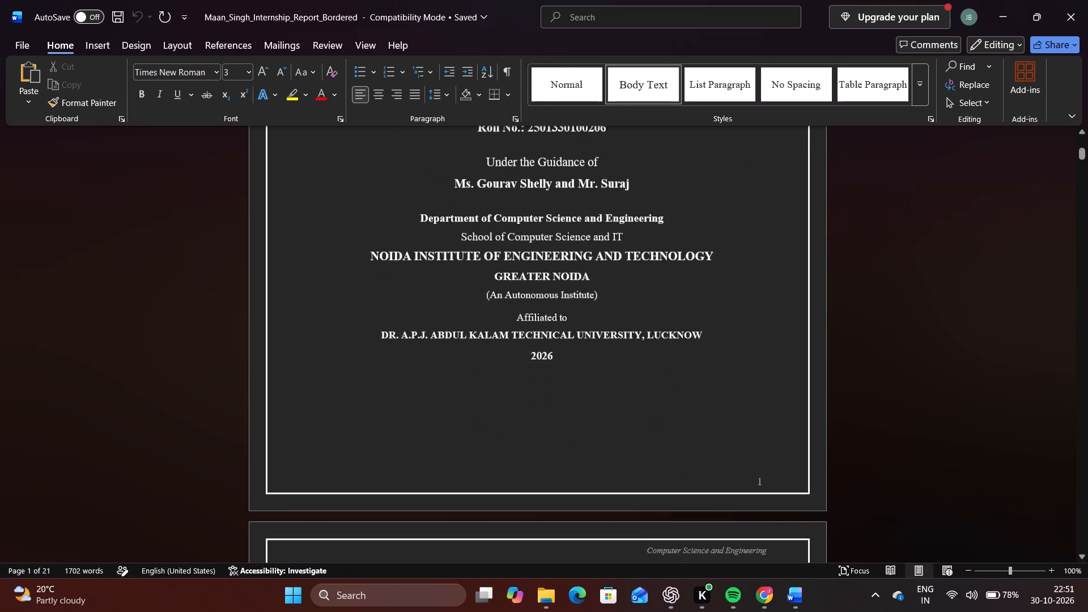
scroll(589, 373, down, 1)
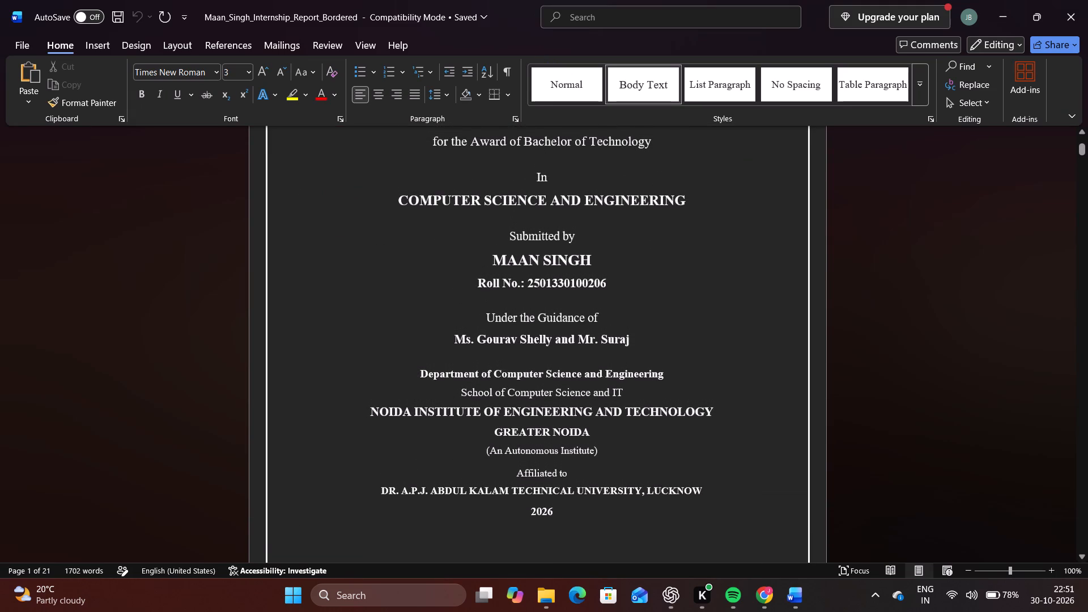
click(591, 263)
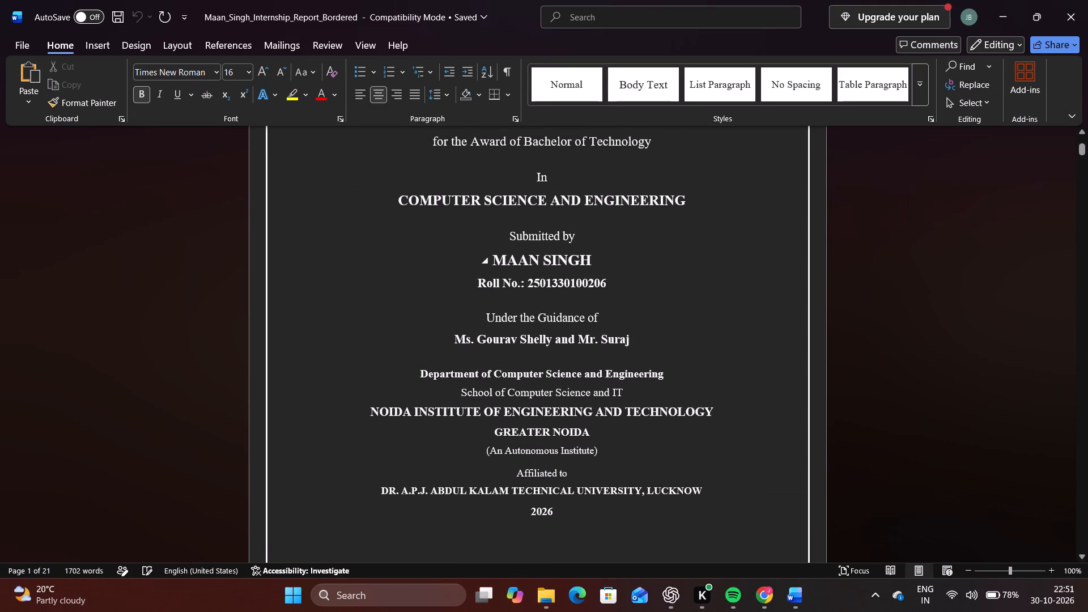
key(BackSpace)
key(BackSpace)
key(BackSpace)
key(BackSpace)
key(BackSpace)
key(BackSpace)
key(BackSpace)
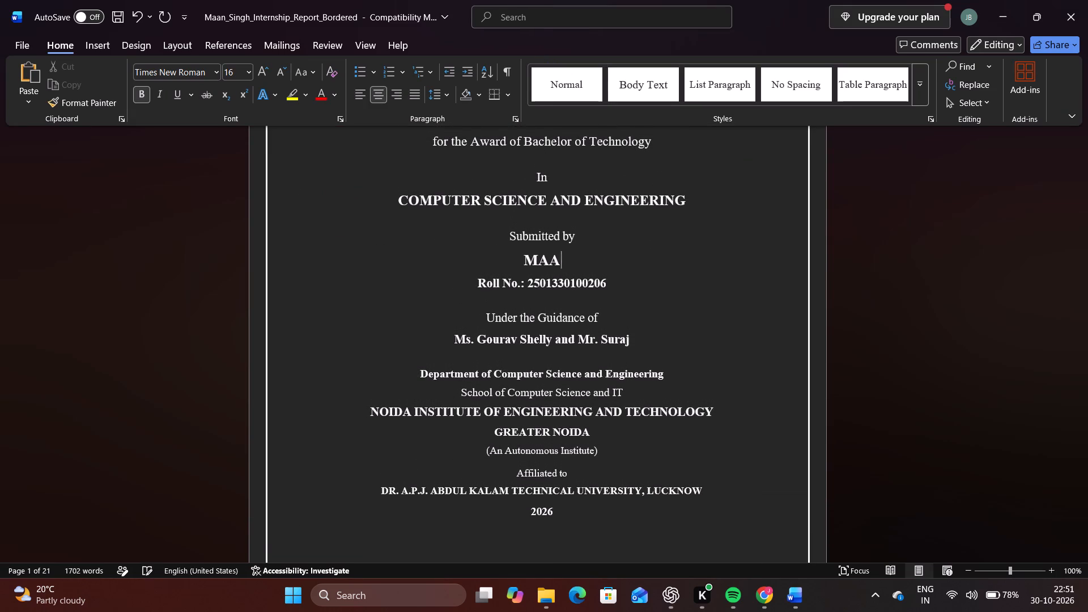
key(BackSpace)
key(BackSpace)
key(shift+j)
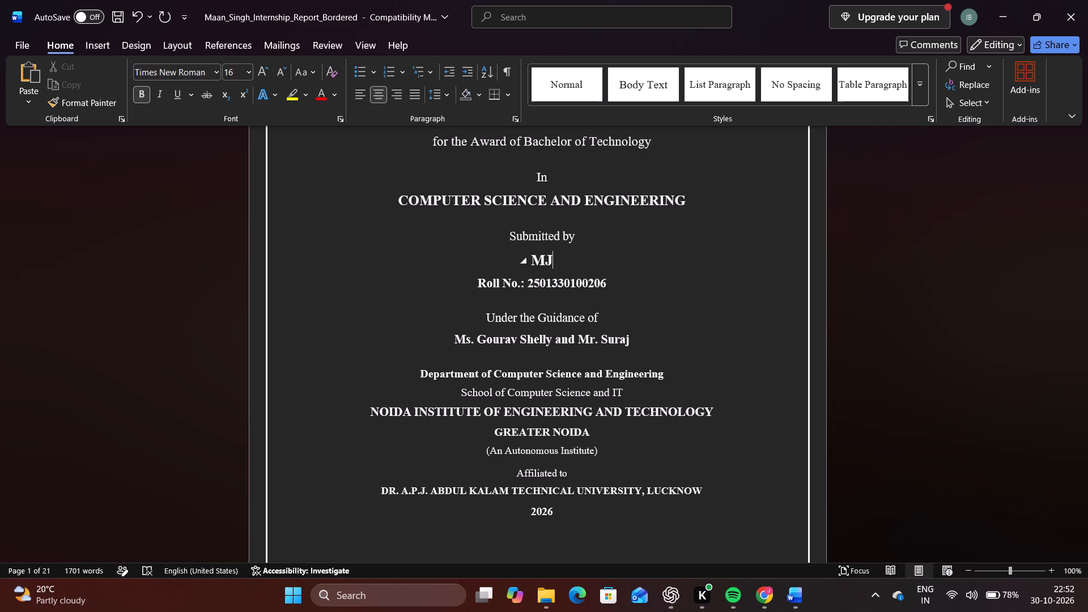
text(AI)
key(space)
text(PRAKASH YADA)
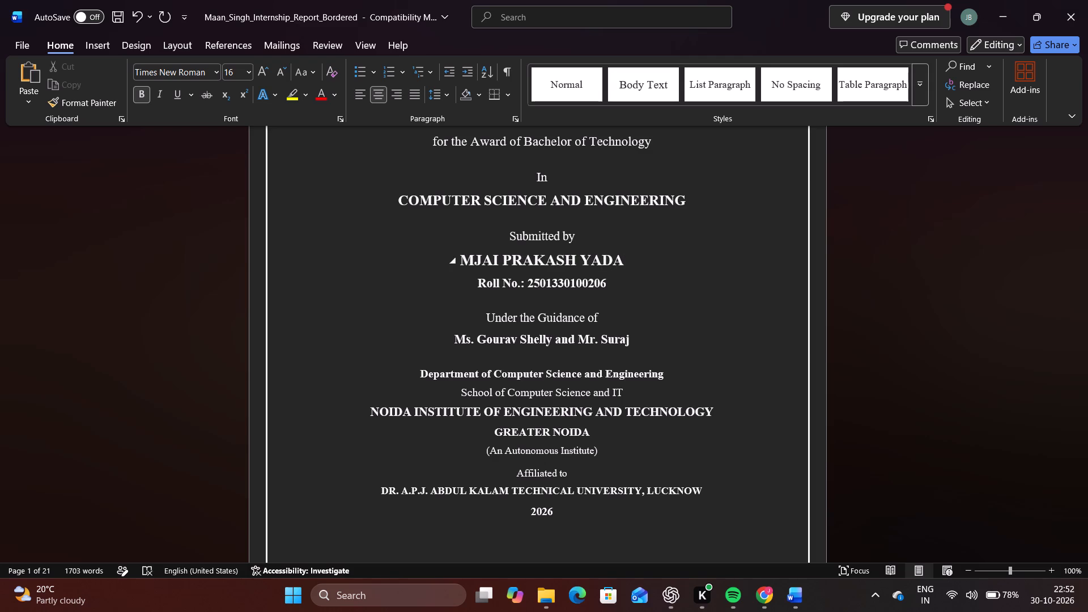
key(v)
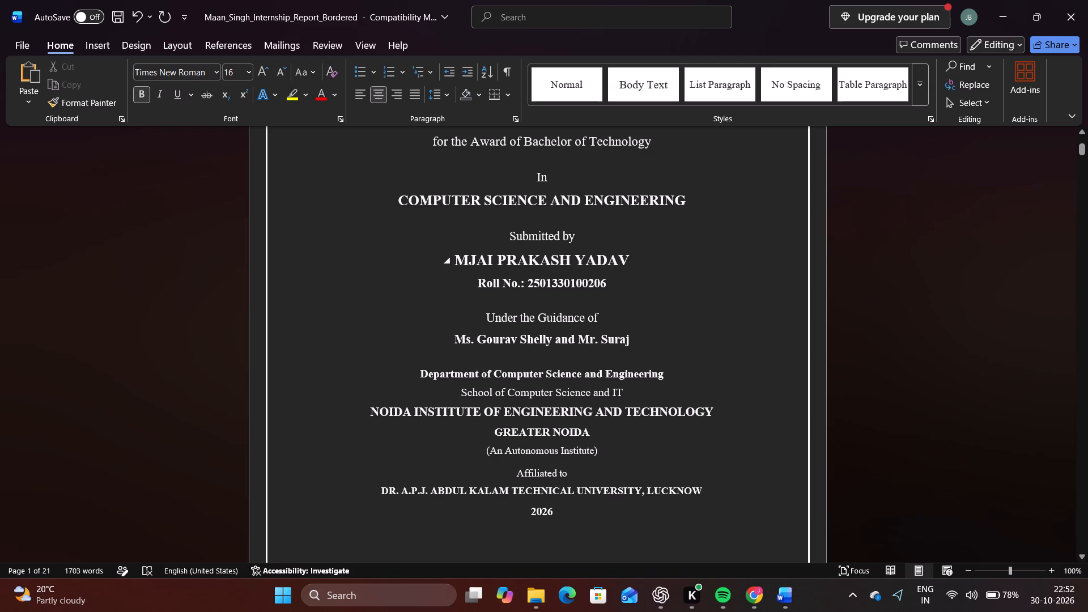
click(467, 259)
key(BackSpace)
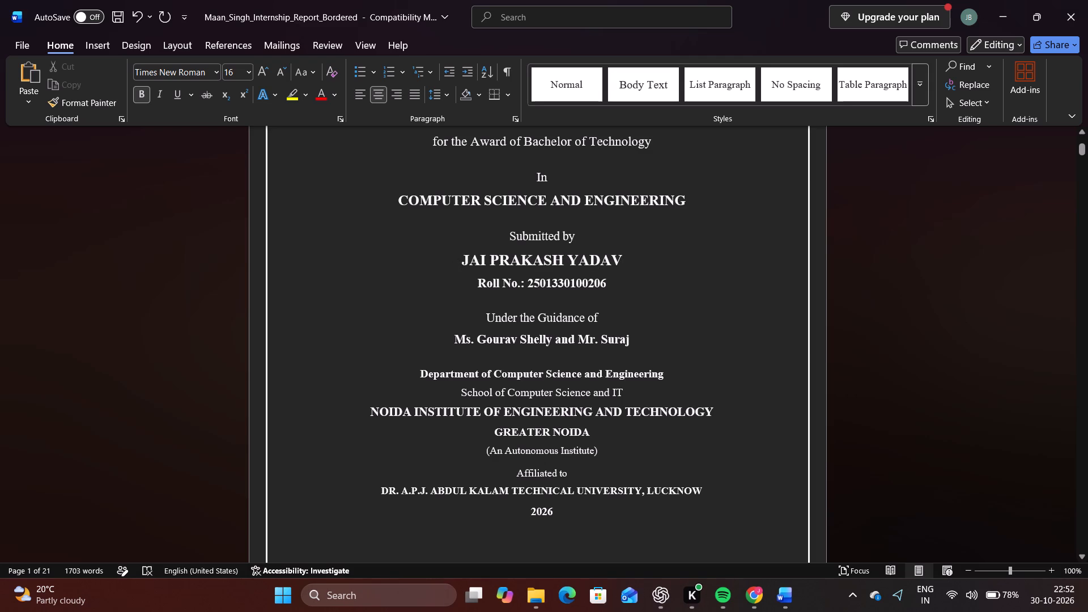
Replace the last three digits of the cover page's roll number with those of the new student.
click(610, 280)
key(BackSpace)
key(BackSpace)
key(BackSpace)
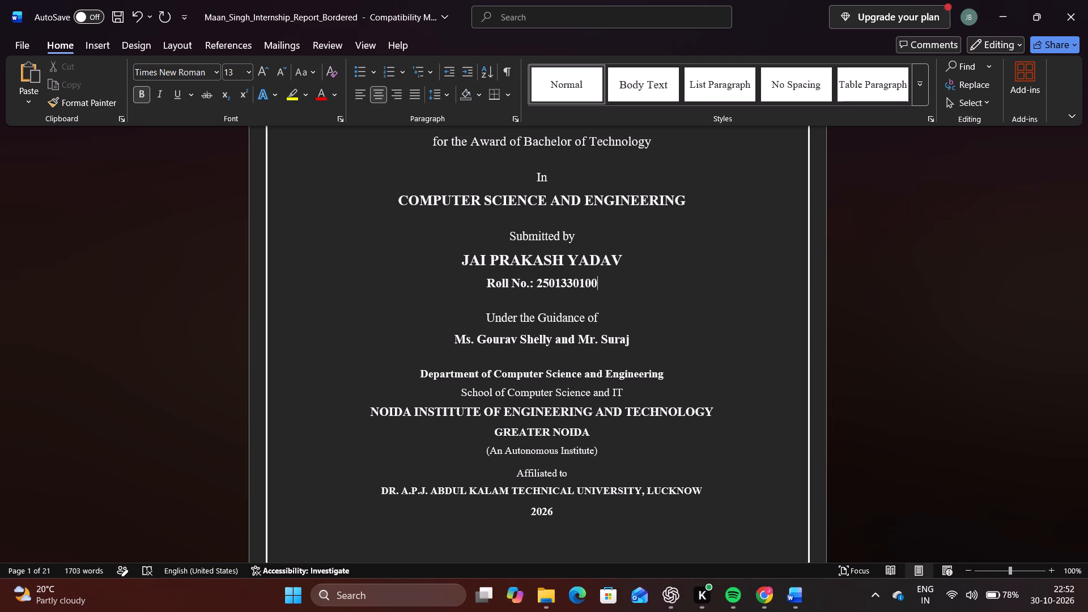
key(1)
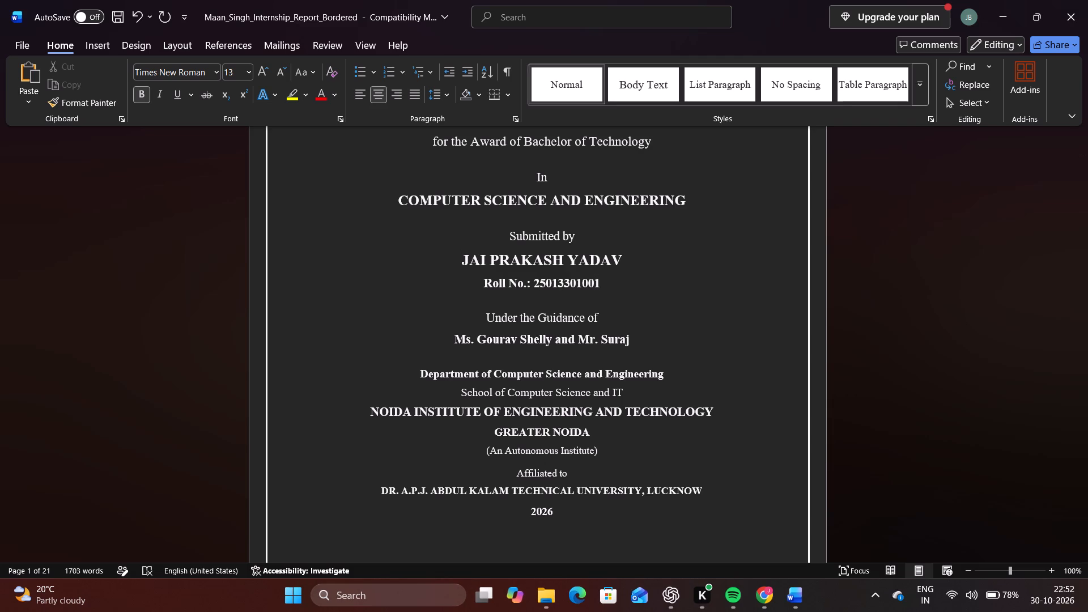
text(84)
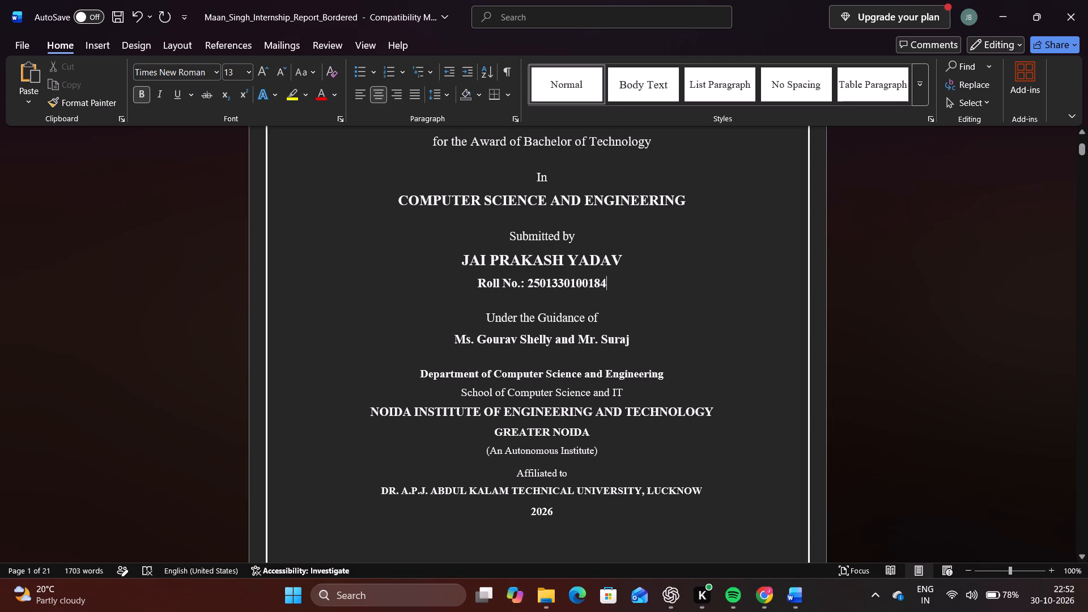
Replace the candidate's name in the Declaration page's Name line with the new candidate's name from the cover page.
scroll(580, 277, right, 1)
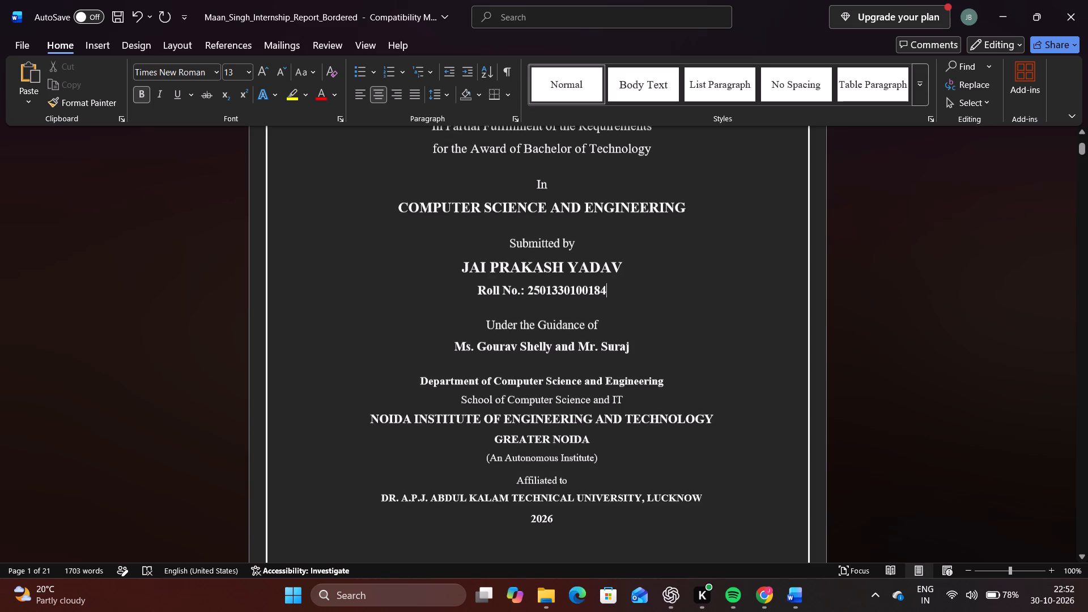
scroll(580, 277, right, 1)
scroll(580, 277, up, 1)
scroll(580, 277, right, 1)
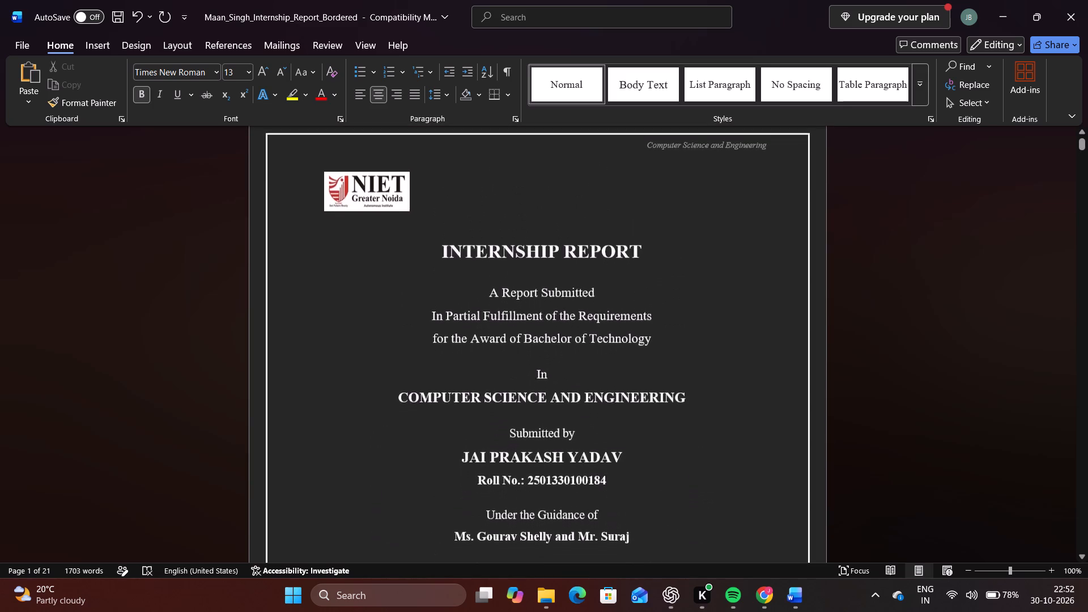
scroll(580, 277, right, 1)
scroll(580, 277, down, 3)
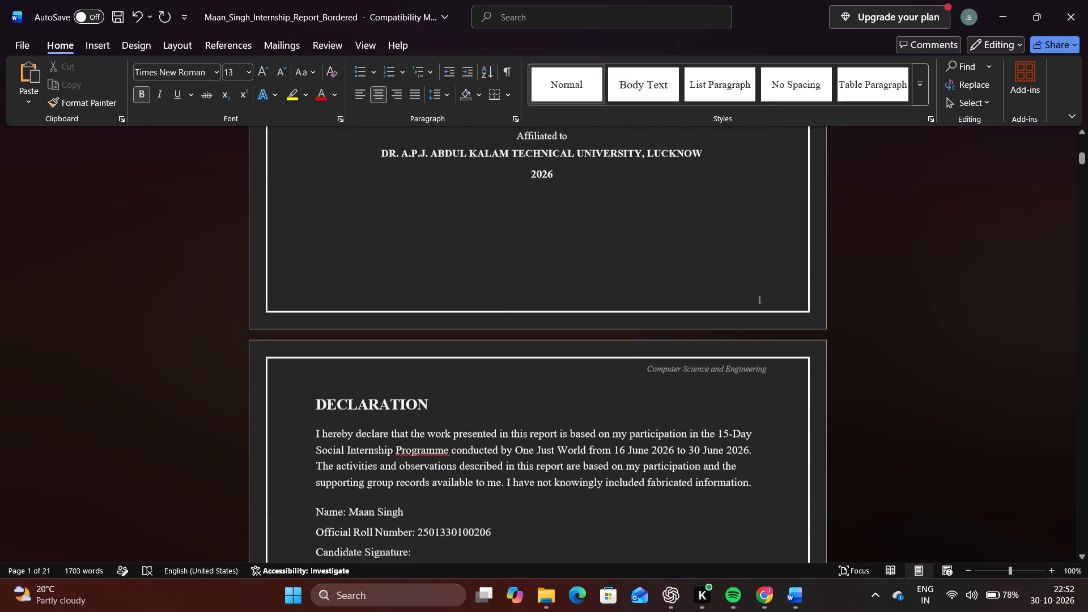
scroll(580, 277, down, 1)
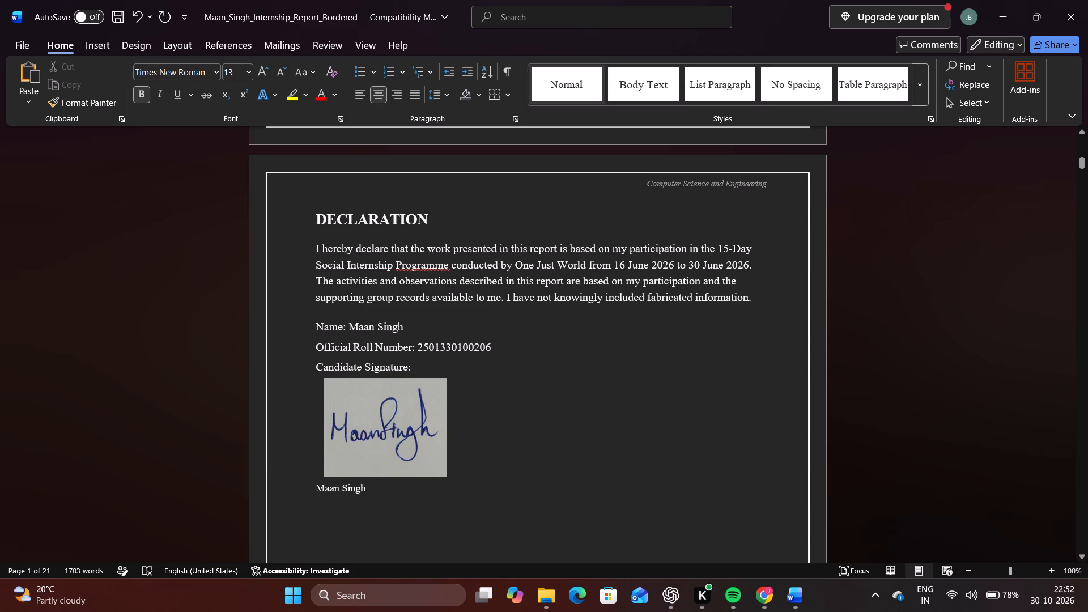
click(403, 326)
key(BackSpace)
key(BackSpace)
key(BackSpace)
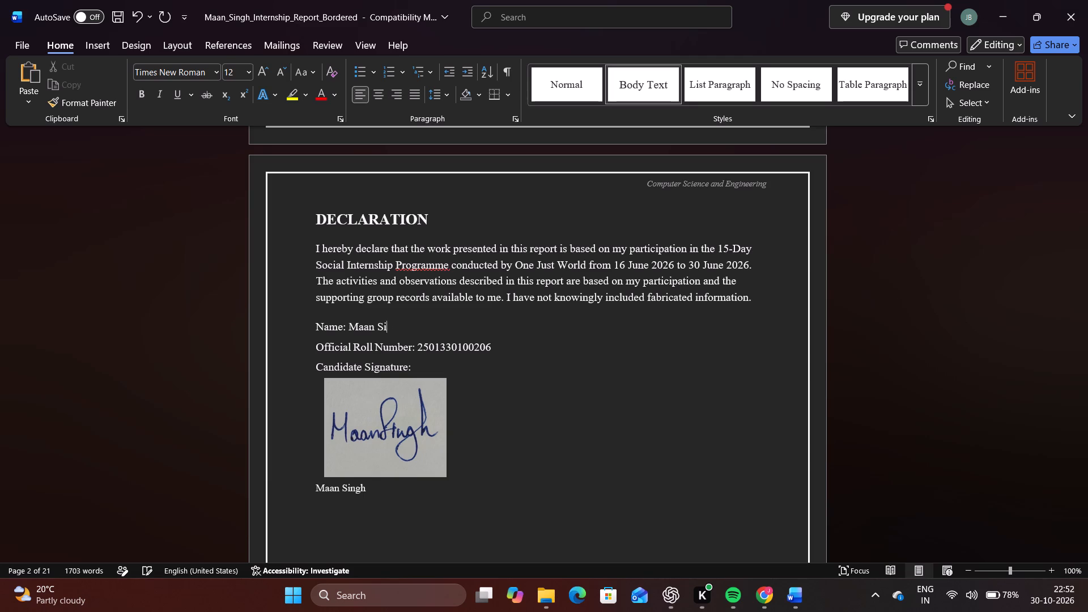
key(BackSpace)
key(BackSpace)
key(BackSpace)
key(BackSpace)
key(BackSpace)
key(BackSpace)
key(BackSpace)
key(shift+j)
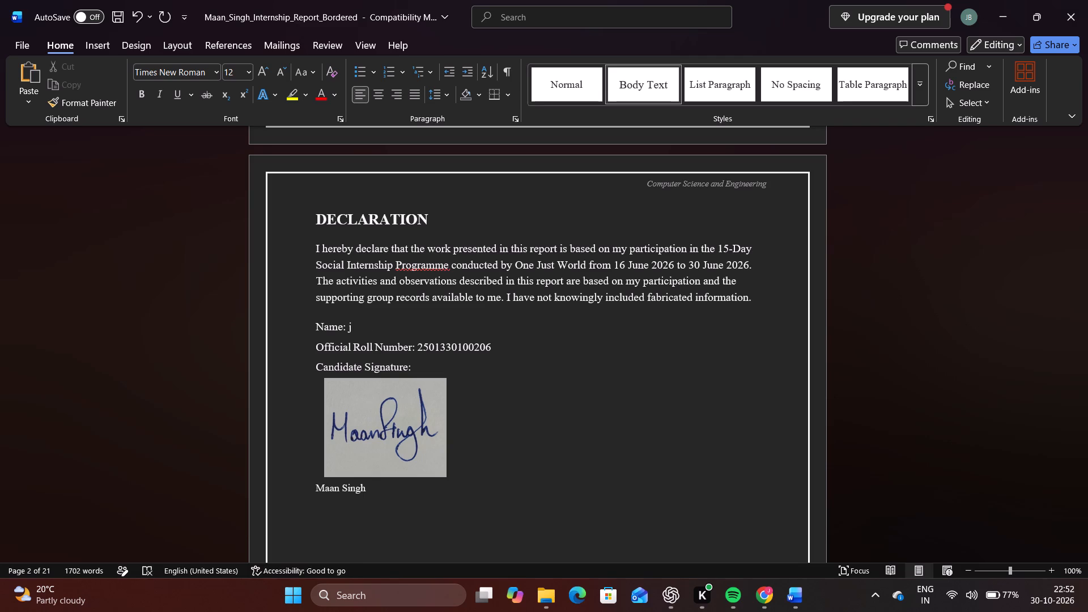
key(BackSpace)
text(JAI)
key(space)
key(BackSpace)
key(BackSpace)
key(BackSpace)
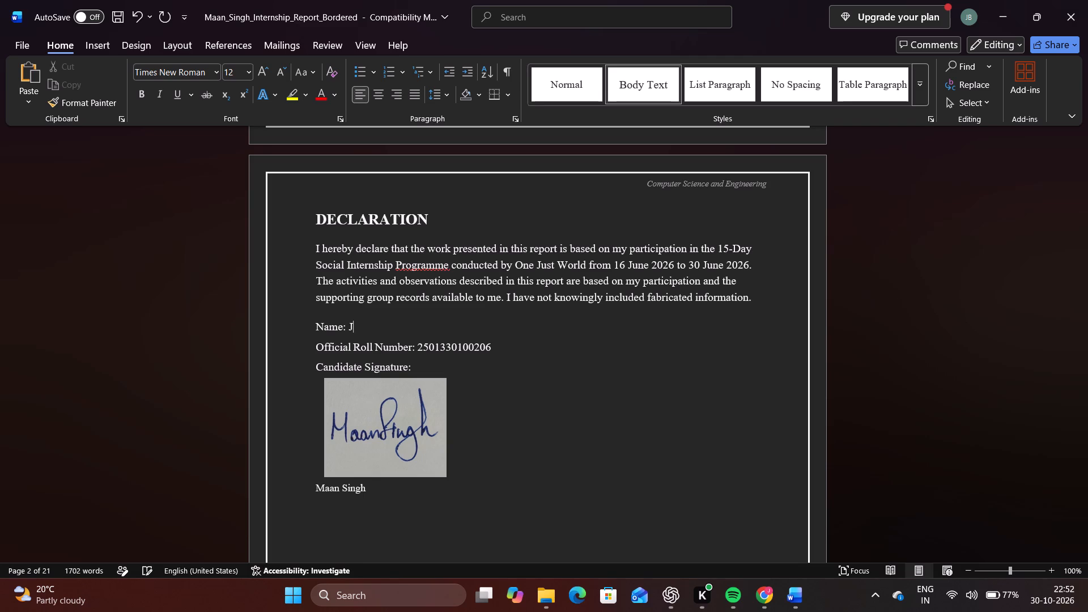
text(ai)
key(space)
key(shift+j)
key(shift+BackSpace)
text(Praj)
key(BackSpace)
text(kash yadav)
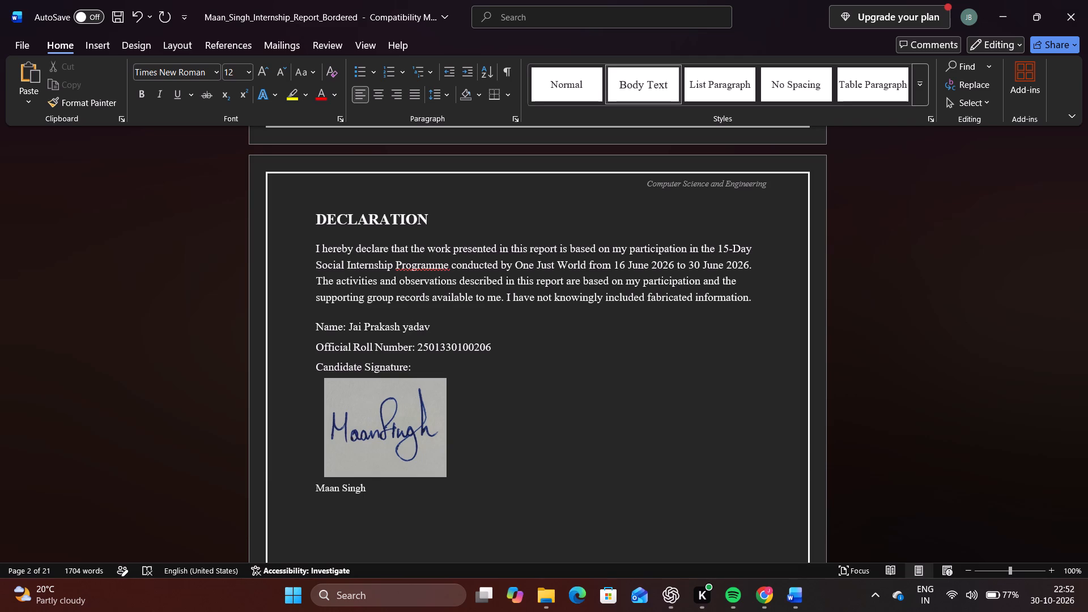
Capitalize the first letter of the surname in the Declaration page's Name line.
click(407, 325)
key(BackSpace)
key(ctrl+y)
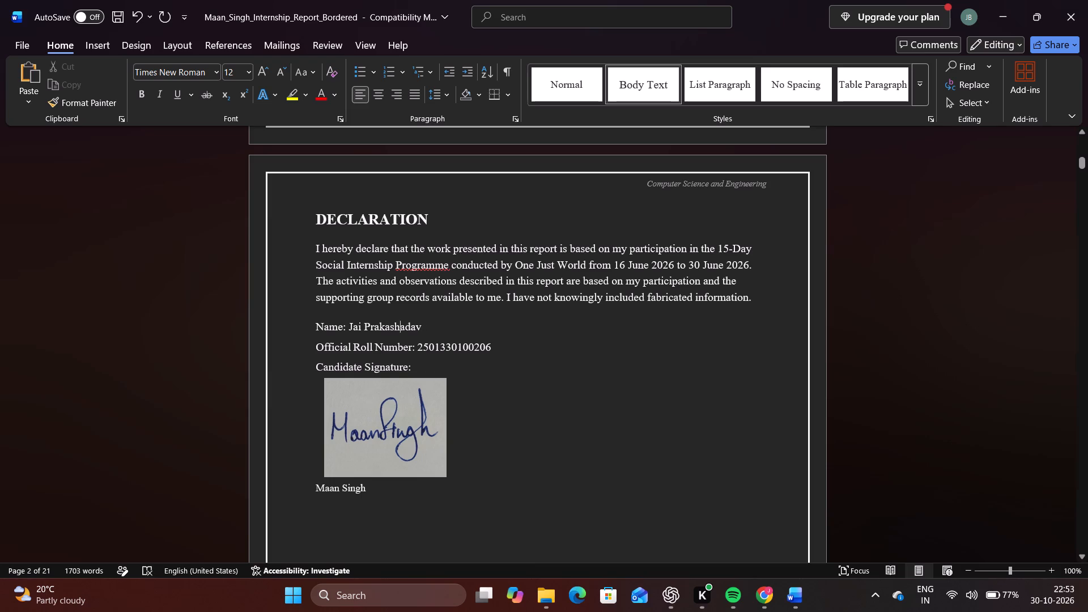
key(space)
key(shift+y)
Change the last three digits of the Declaration page's Official Roll Number to match the roll number on the cover page.
click(494, 348)
key(BackSpace)
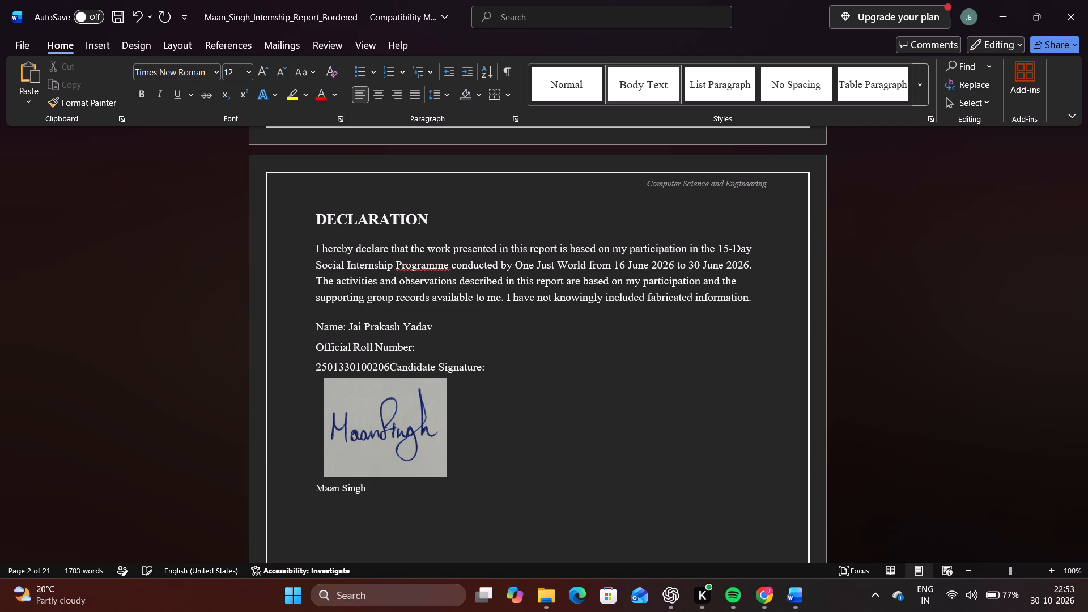
key(ctrl+z)
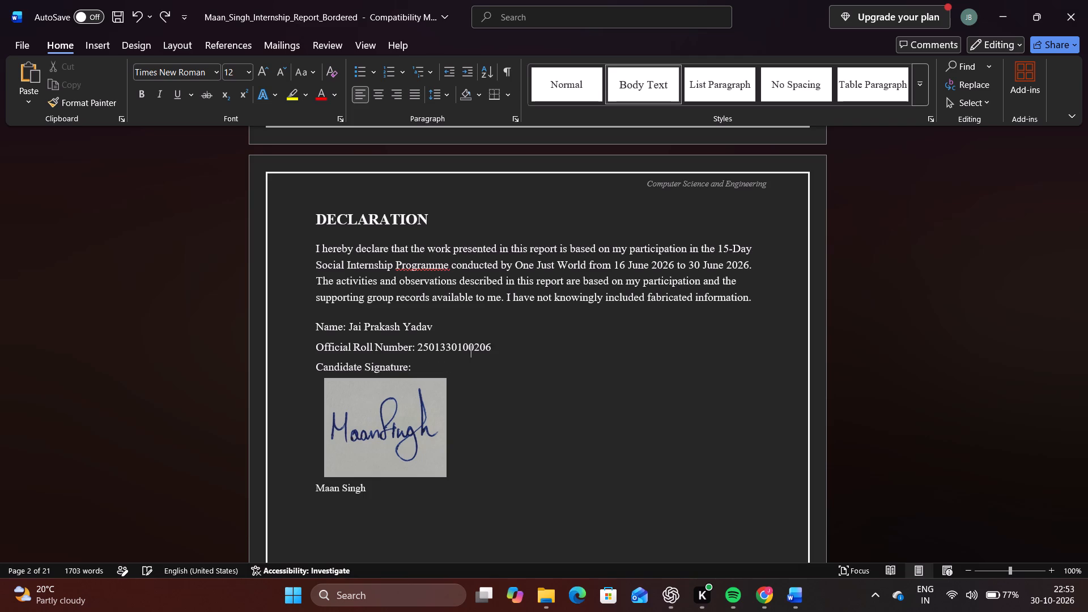
key(Left)
key(BackSpace)
key(BackSpace)
key(BackSpace)
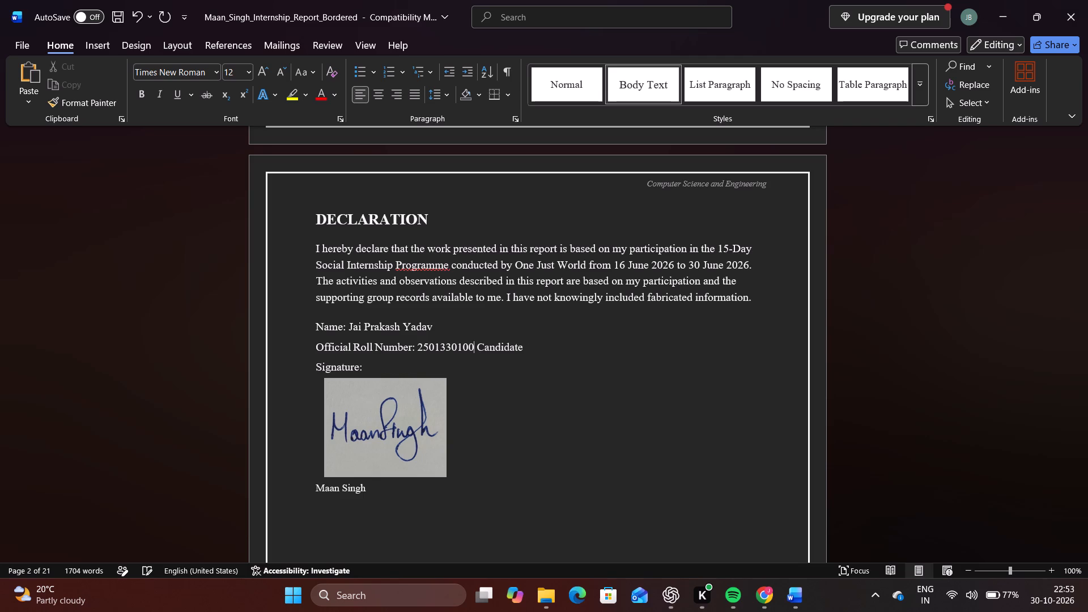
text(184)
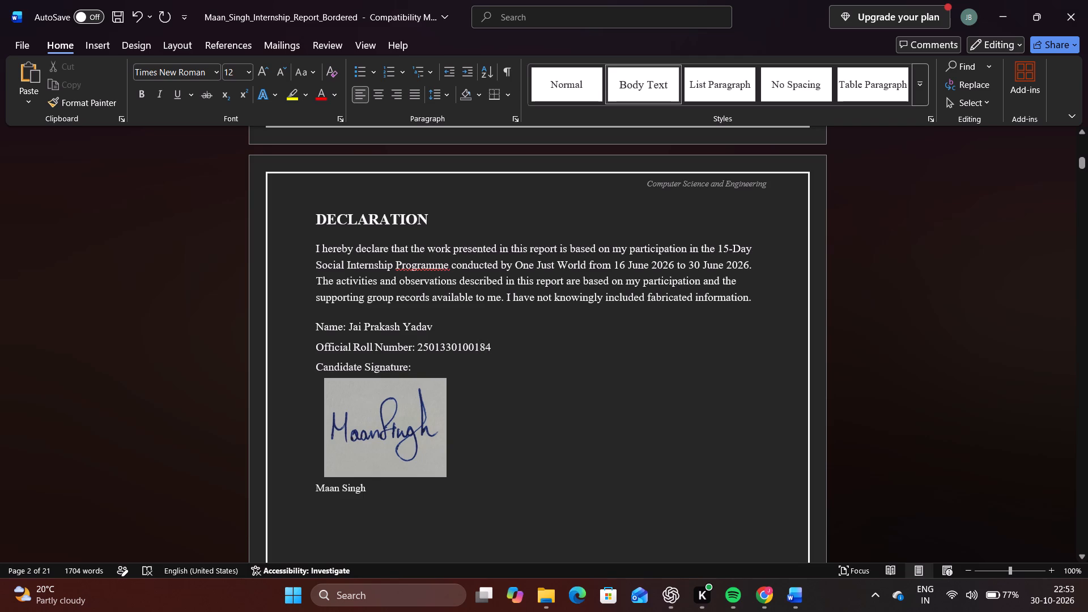
Try to replace the Declaration page's candidate signature picture with one from this device, choosing the Personal Vault shortcut in Documents.
click(435, 399)
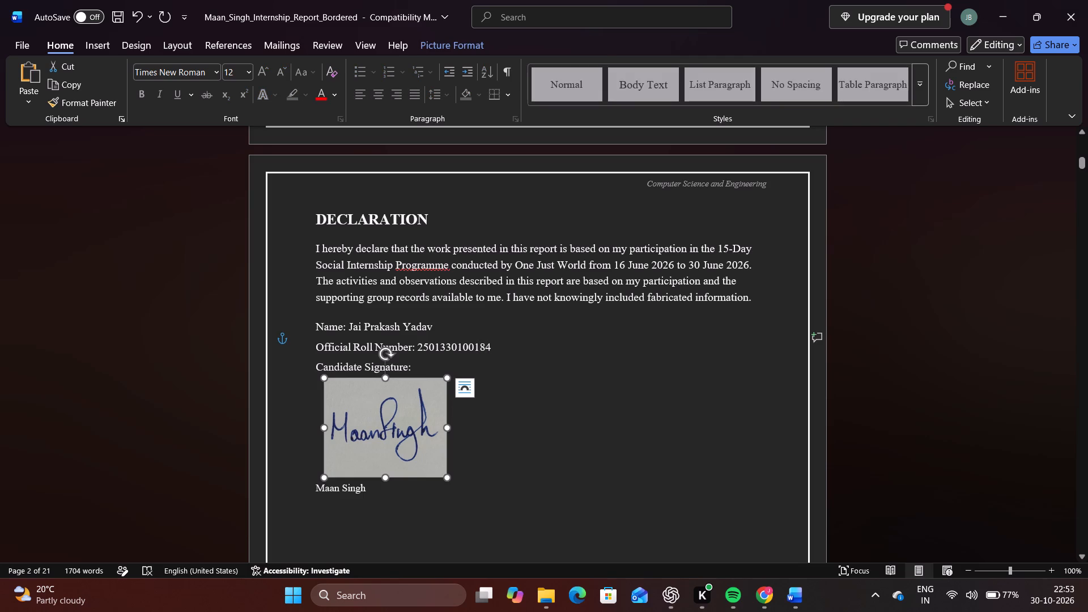
click(385, 351)
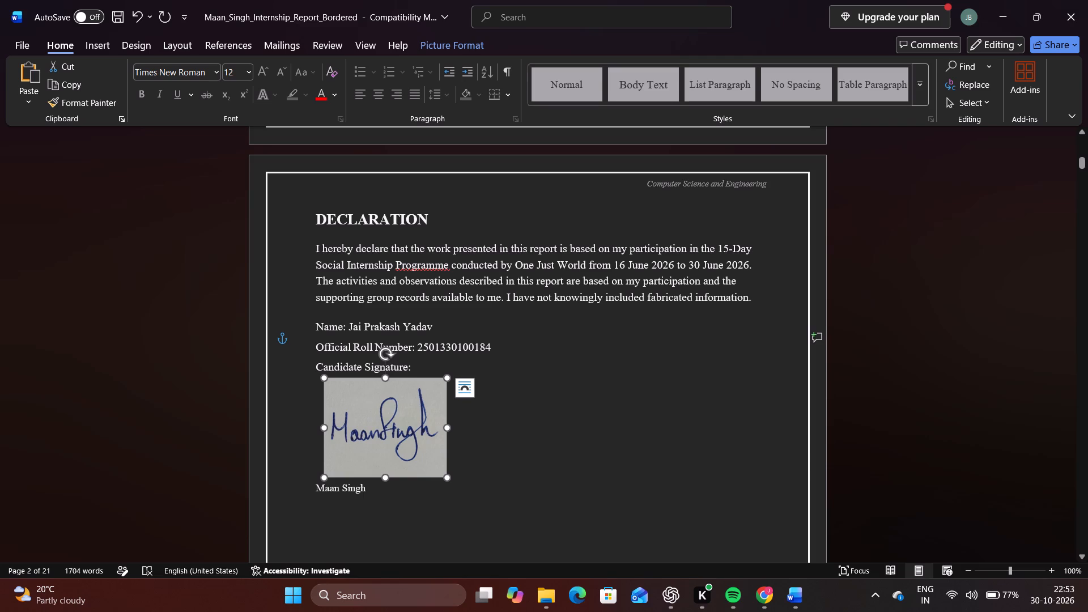
click(386, 401)
double_click(386, 401)
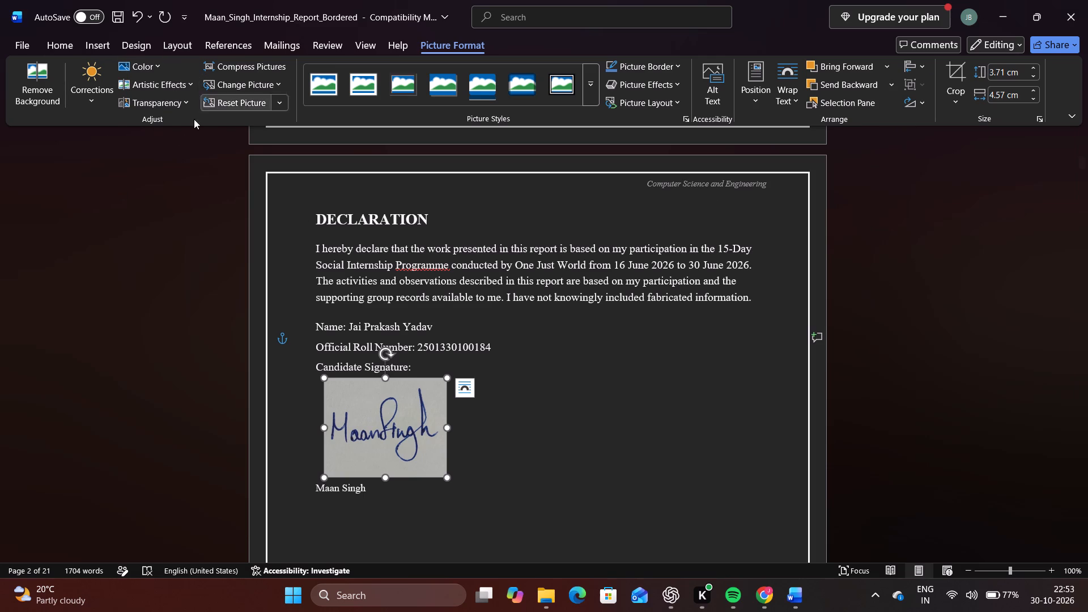
click(275, 82)
click(267, 103)
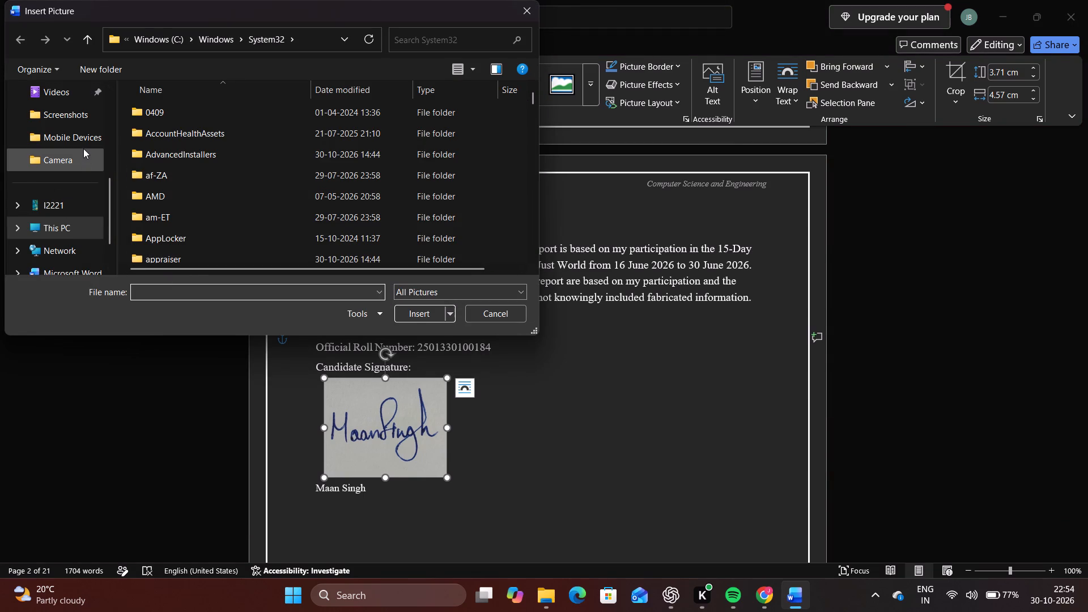
scroll(83, 148, up, 1)
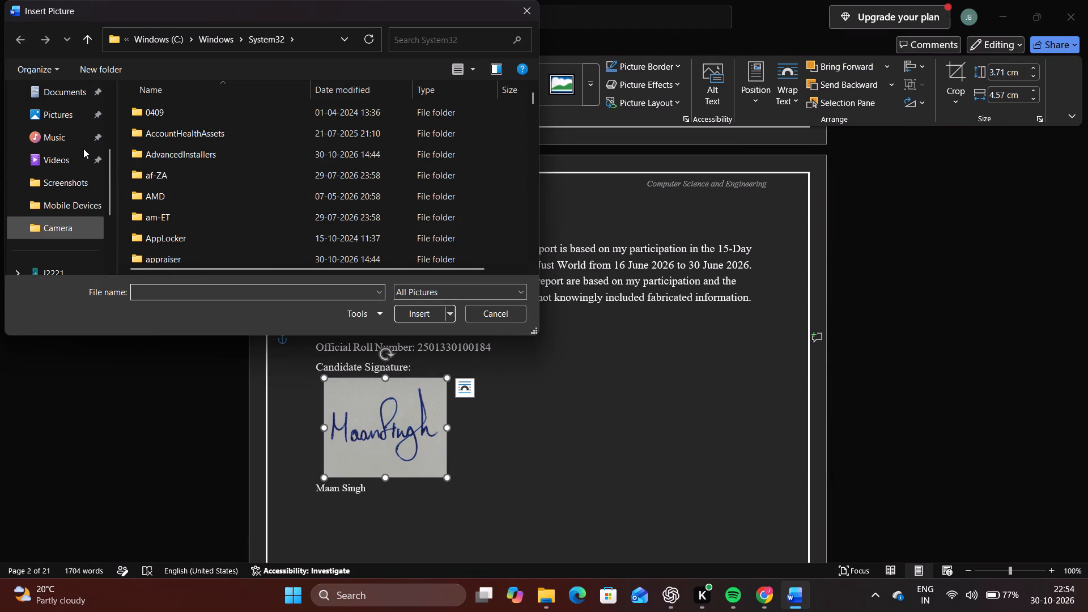
scroll(60, 173, up, 1)
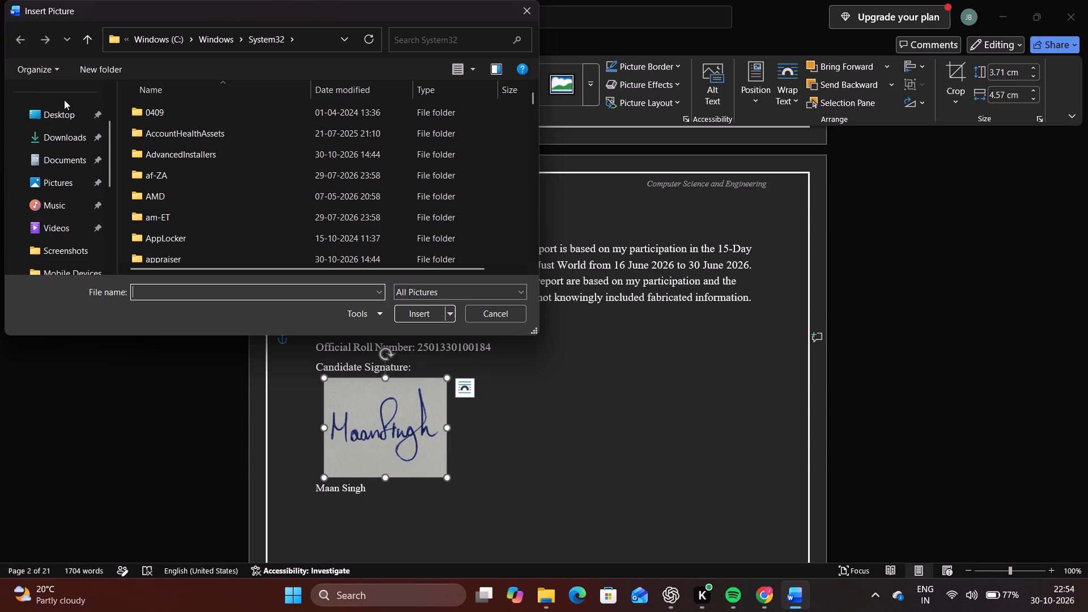
click(61, 114)
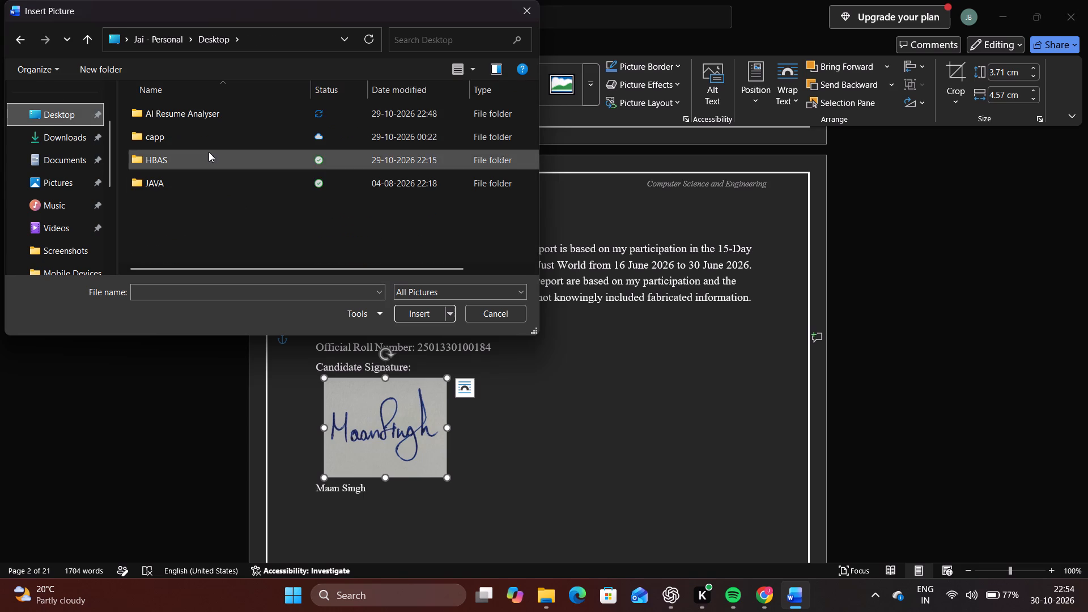
click(79, 199)
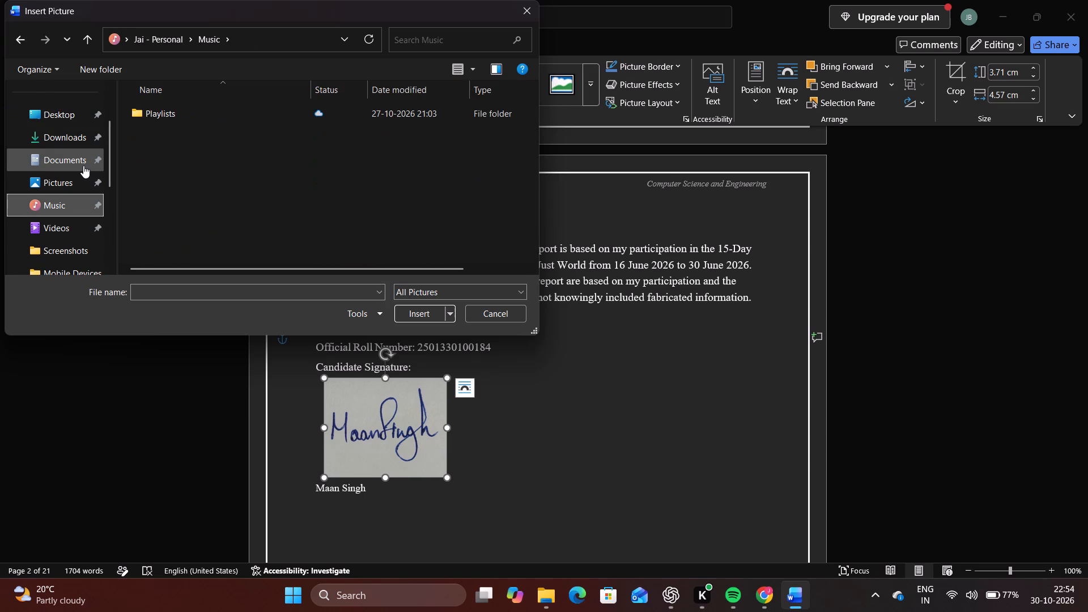
click(83, 165)
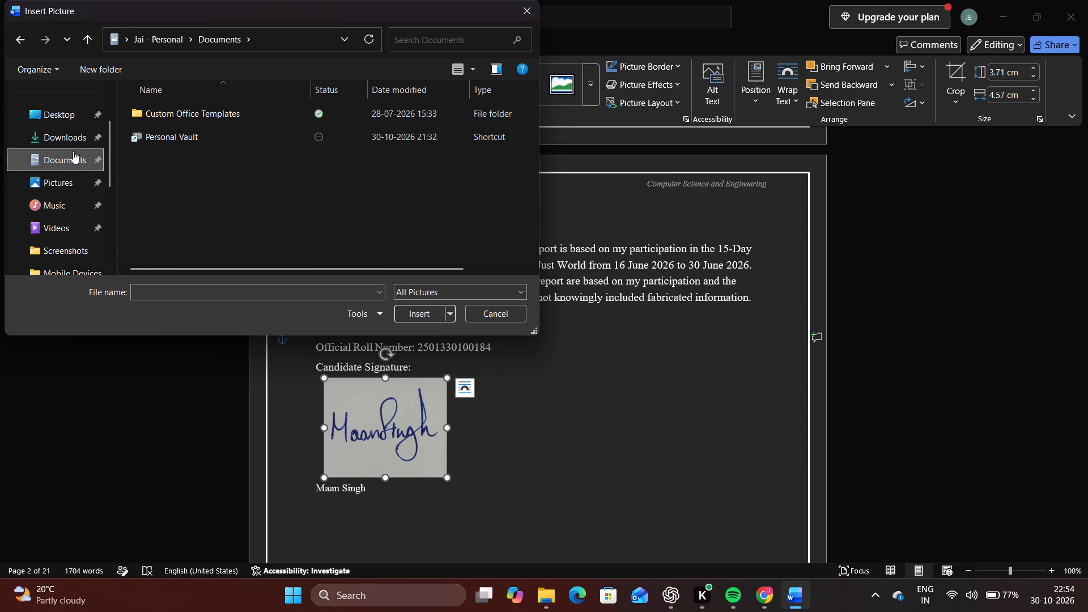
double_click(219, 137)
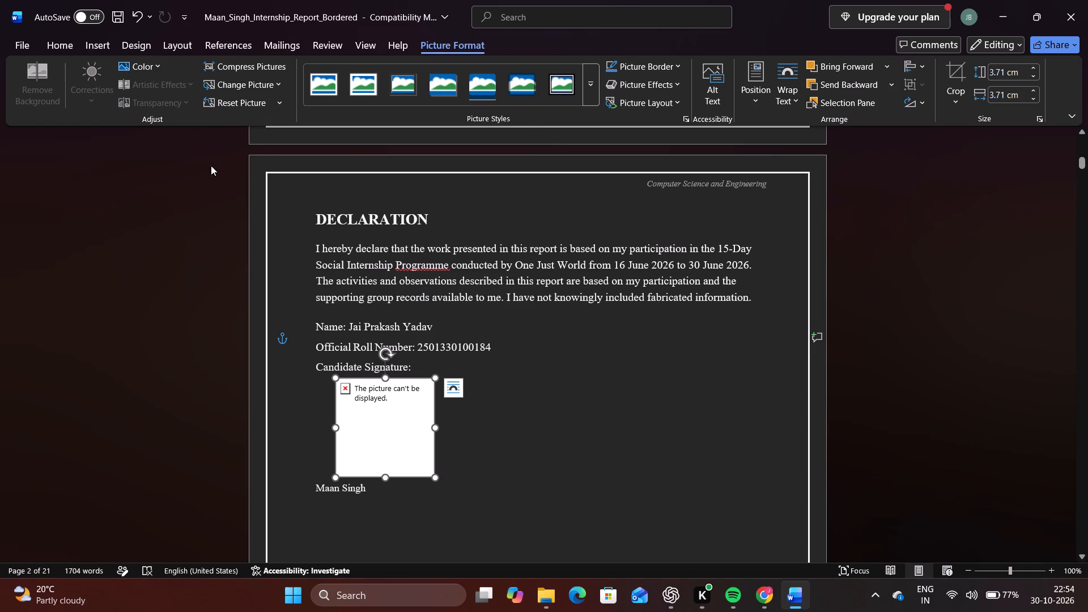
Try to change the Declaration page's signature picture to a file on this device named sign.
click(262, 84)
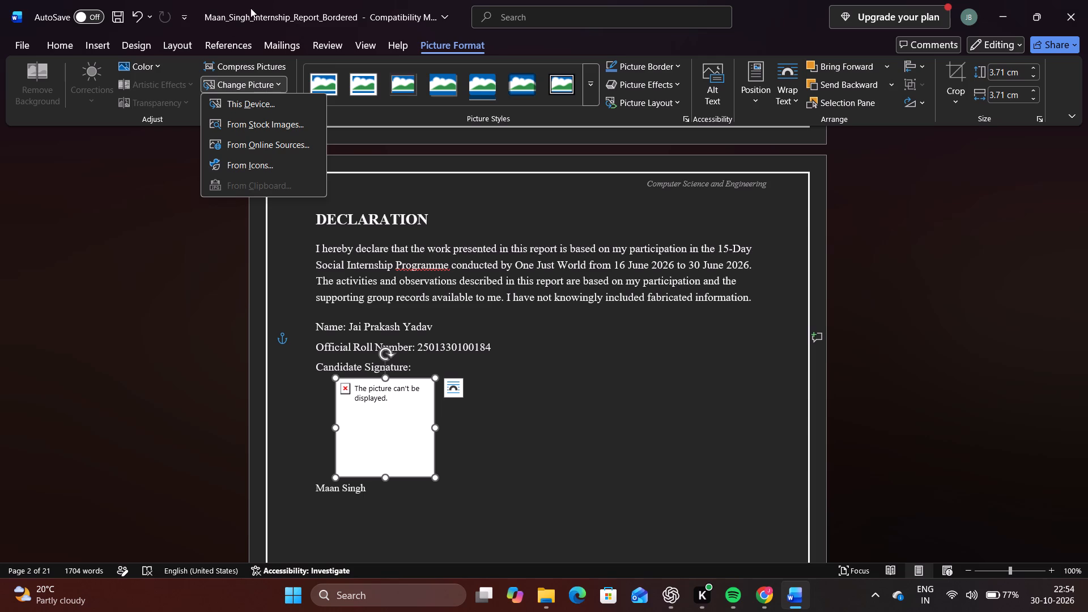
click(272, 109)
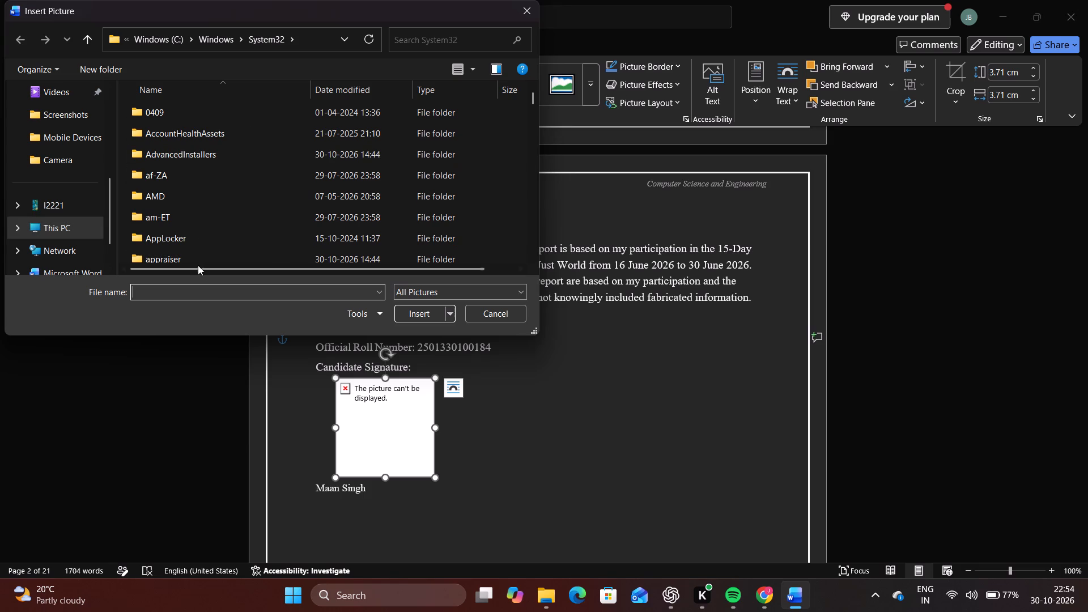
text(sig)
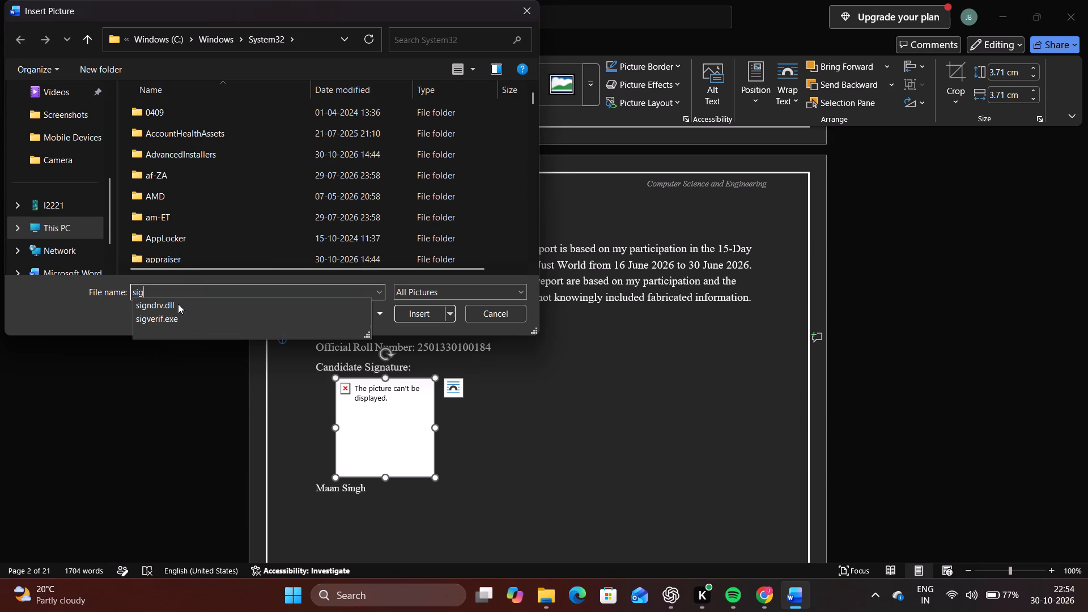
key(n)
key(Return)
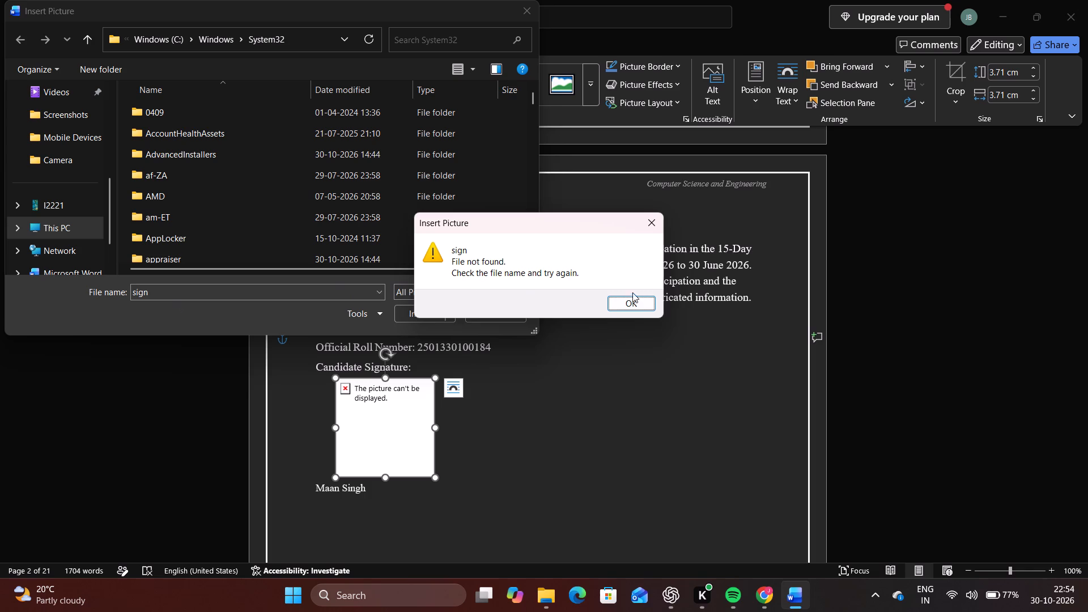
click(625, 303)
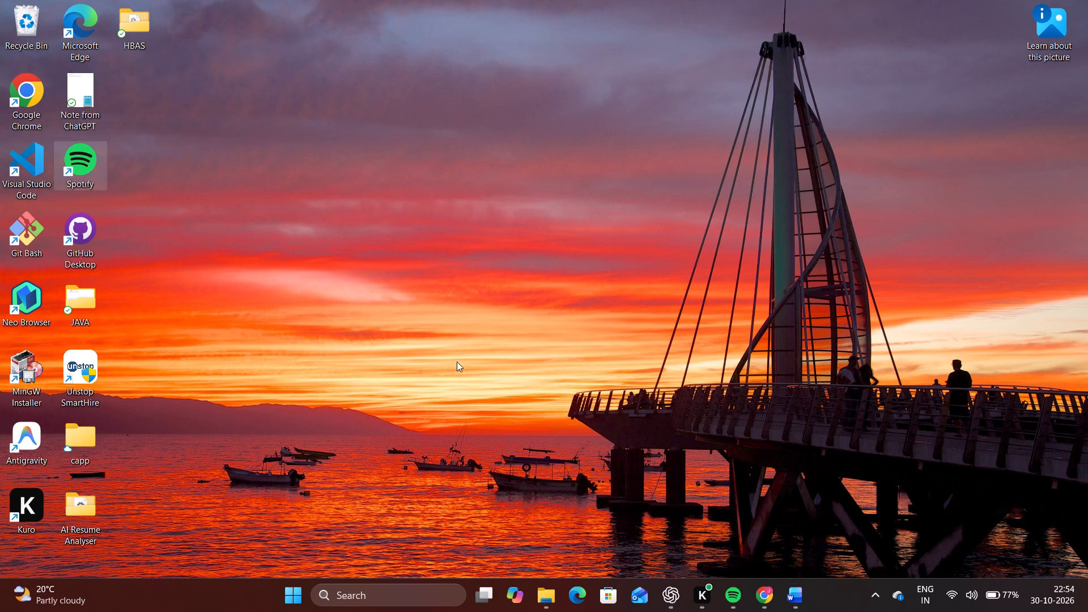
Switch to File Explorer and look through the Downloads folder for the new candidate's signature file.
click(550, 590)
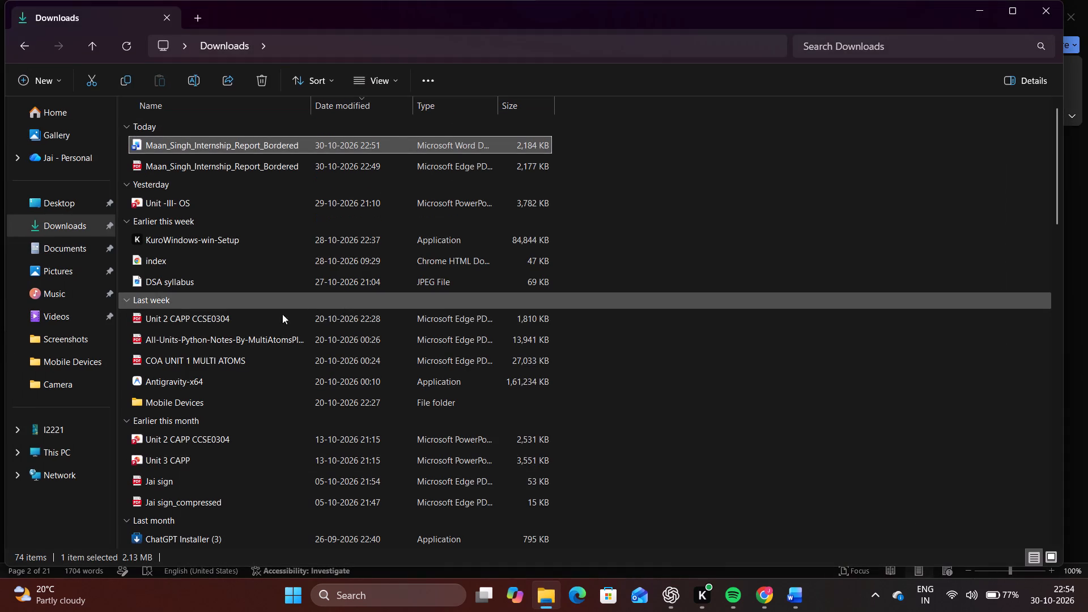
scroll(243, 381, down, 1)
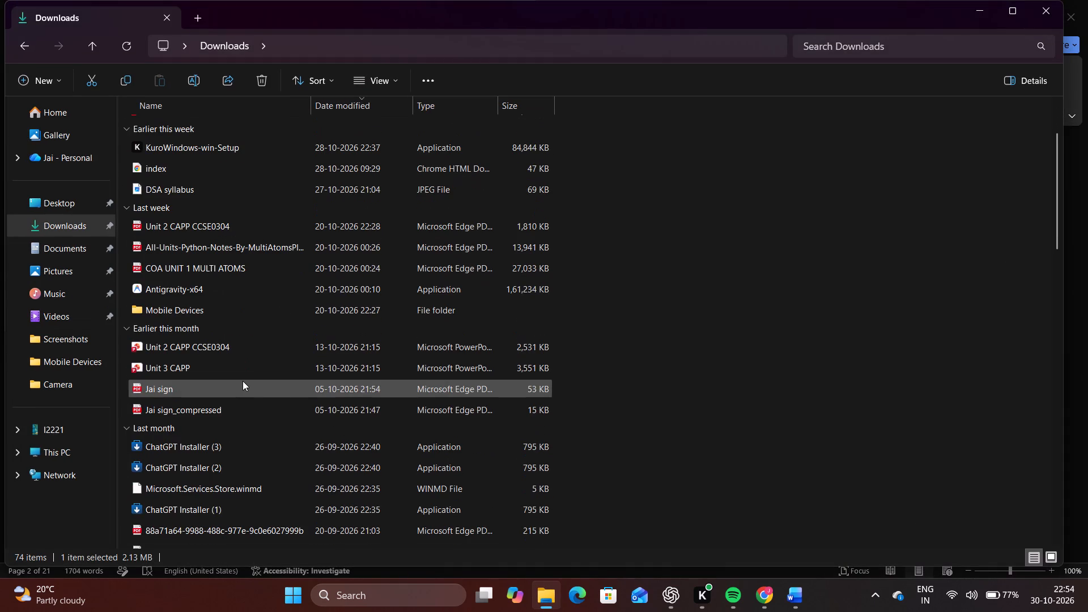
scroll(243, 381, down, 2)
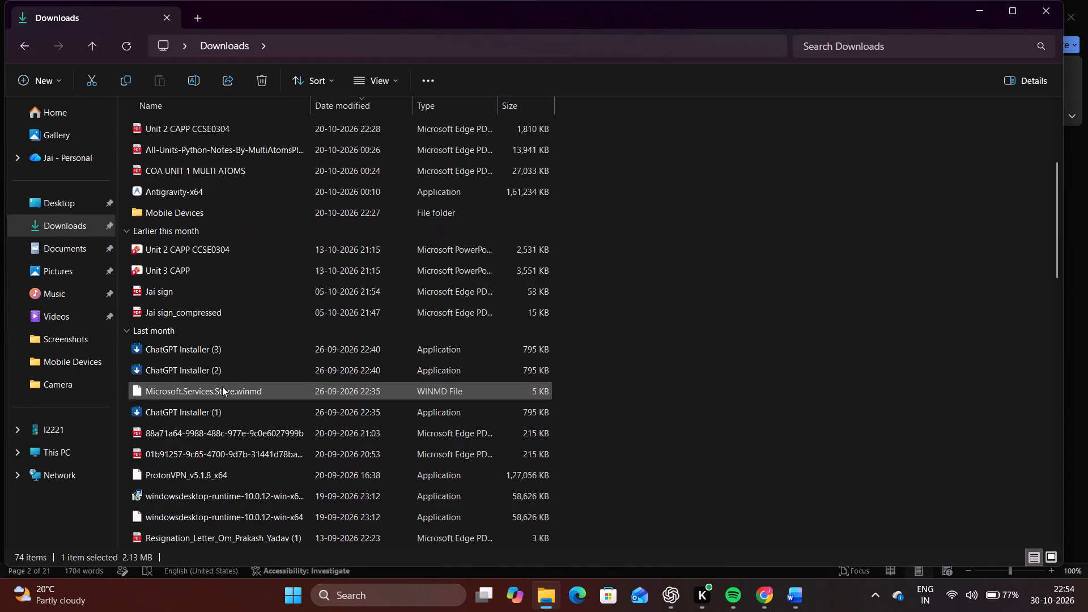
scroll(222, 386, down, 6)
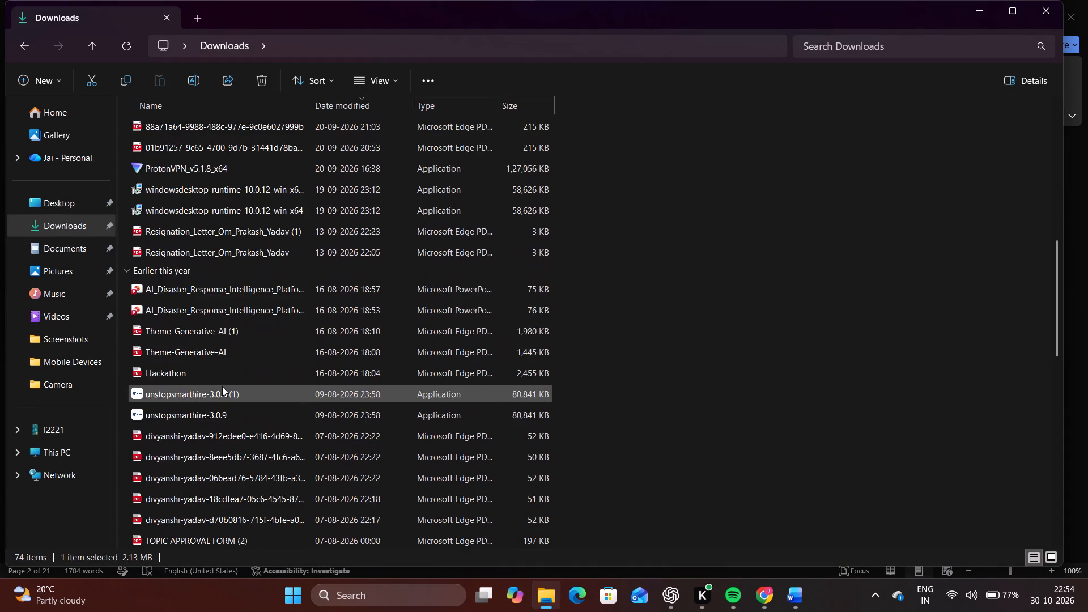
scroll(222, 386, down, 5)
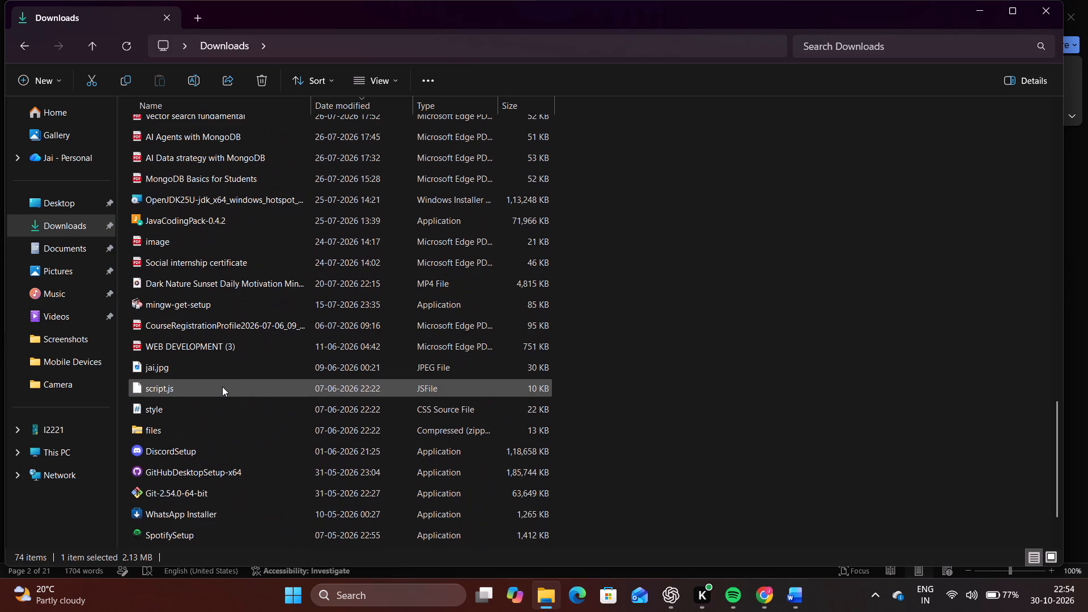
scroll(222, 386, down, 5)
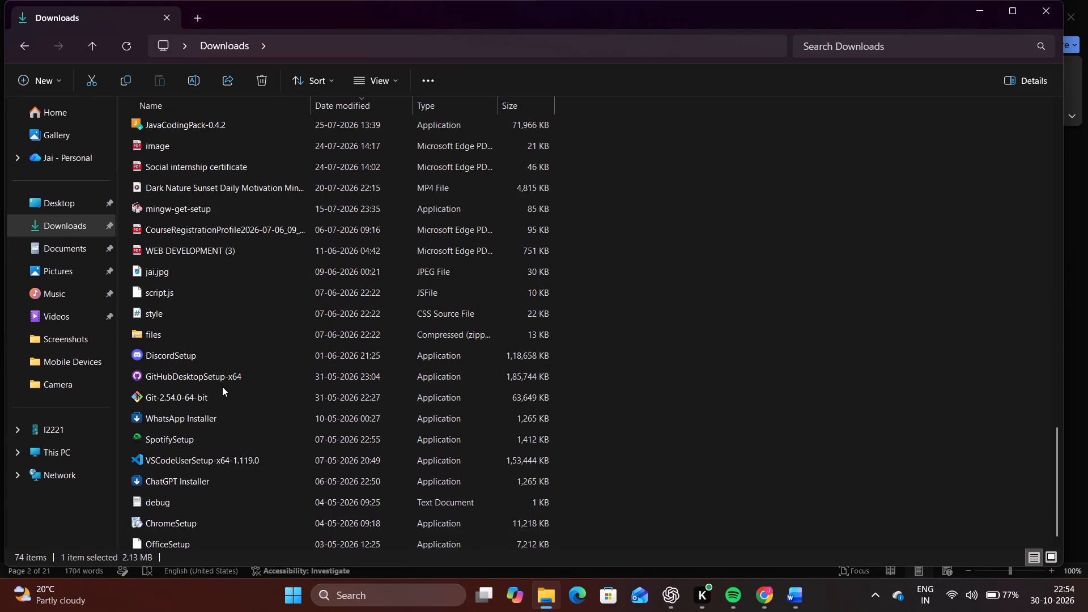
scroll(222, 386, down, 2)
scroll(222, 386, up, 13)
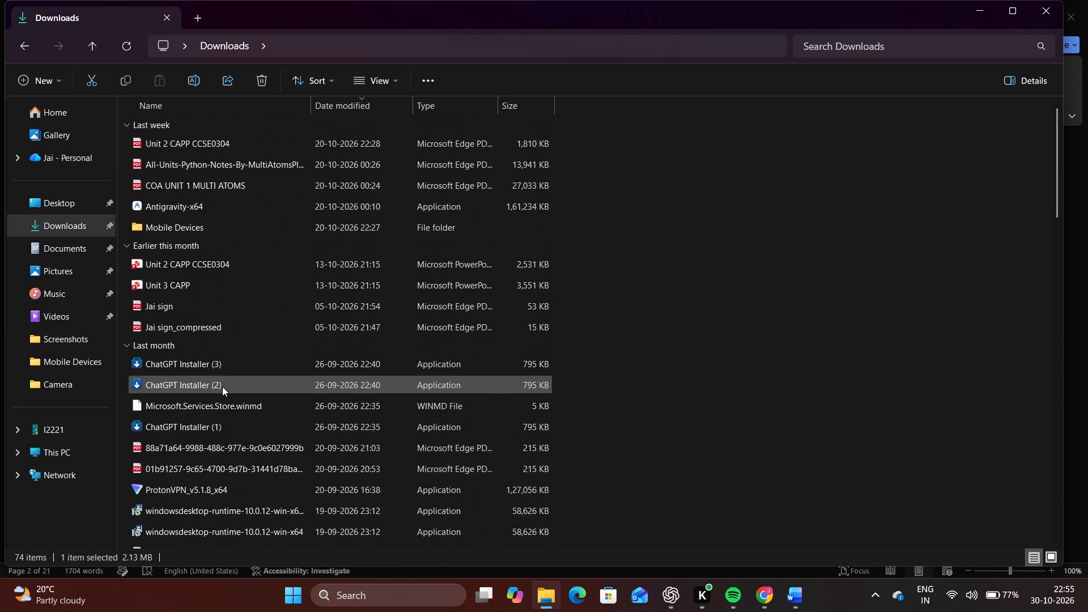
scroll(222, 386, down, 15)
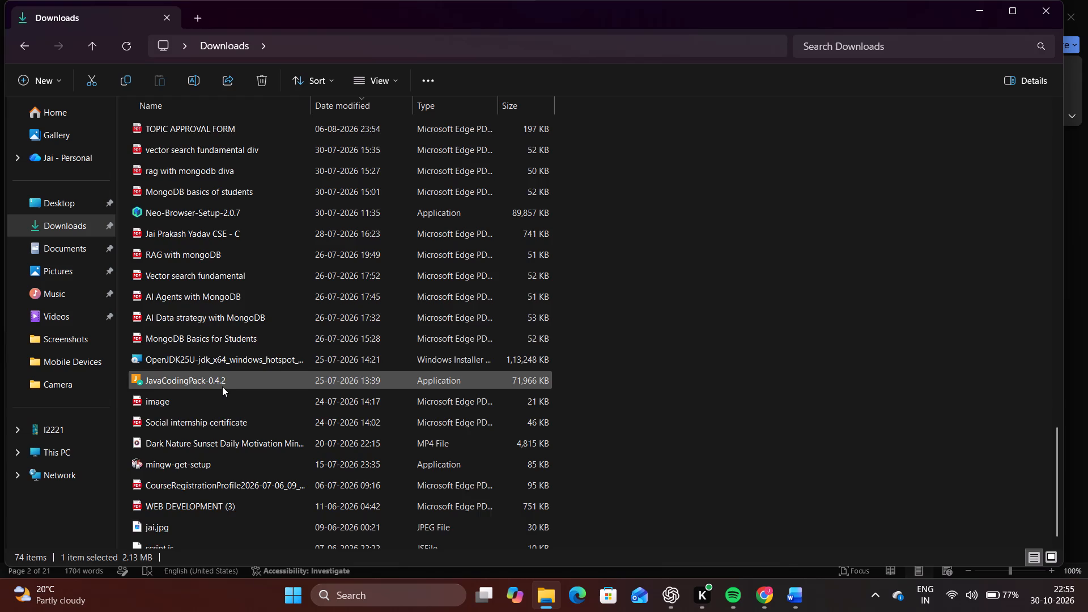
scroll(188, 396, down, 1)
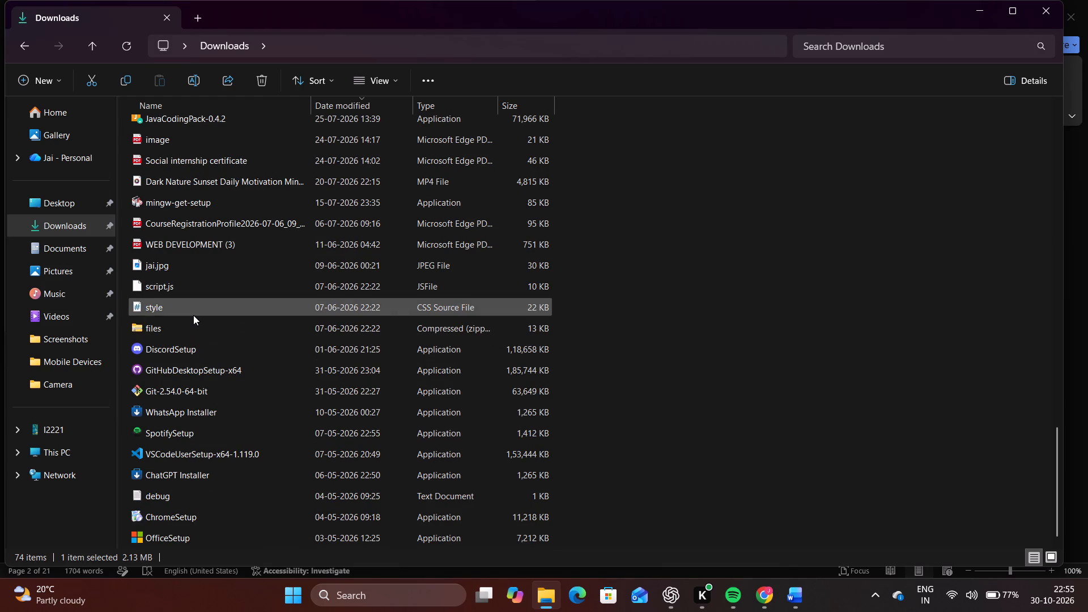
scroll(193, 315, up, 3)
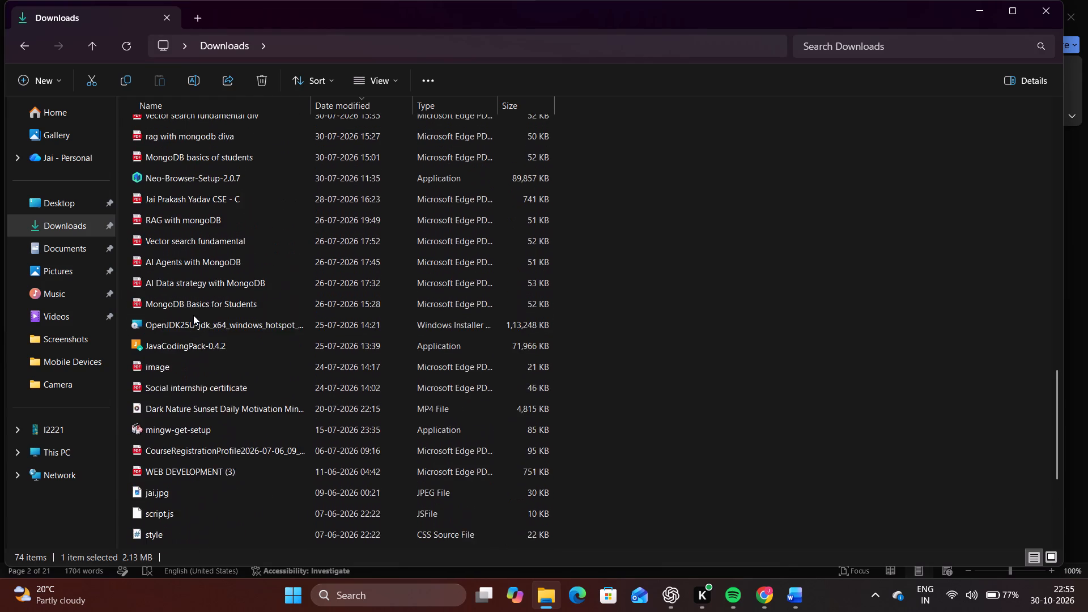
scroll(193, 315, up, 5)
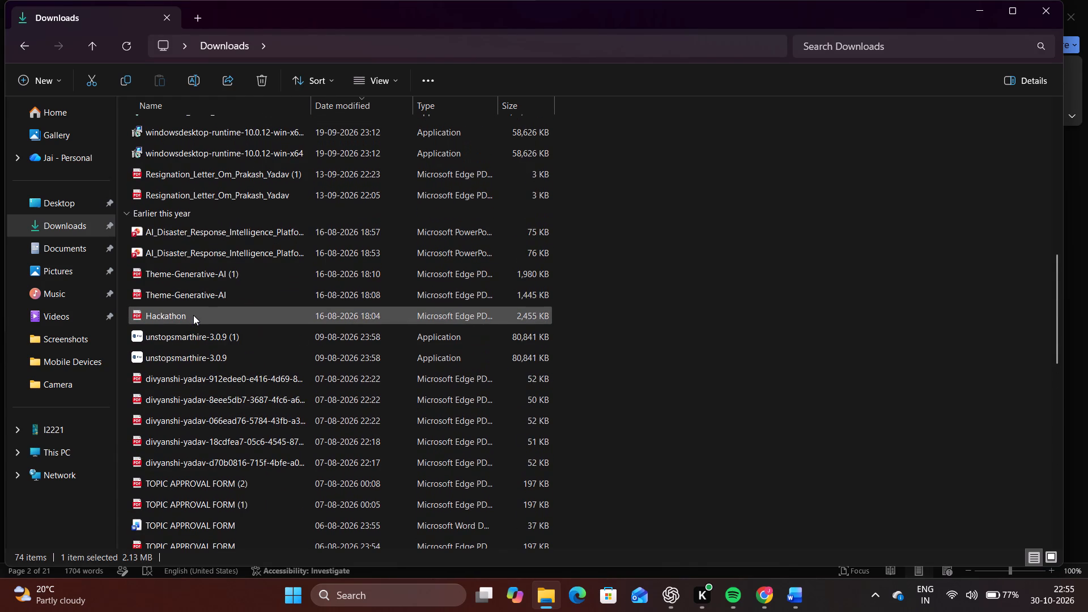
scroll(193, 315, up, 1)
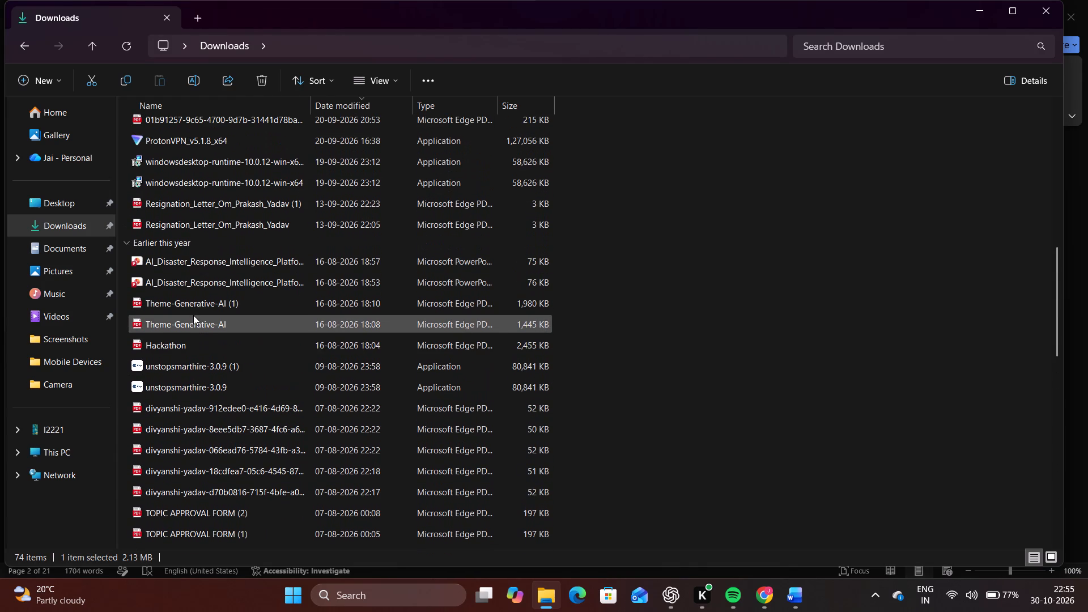
scroll(193, 315, up, 3)
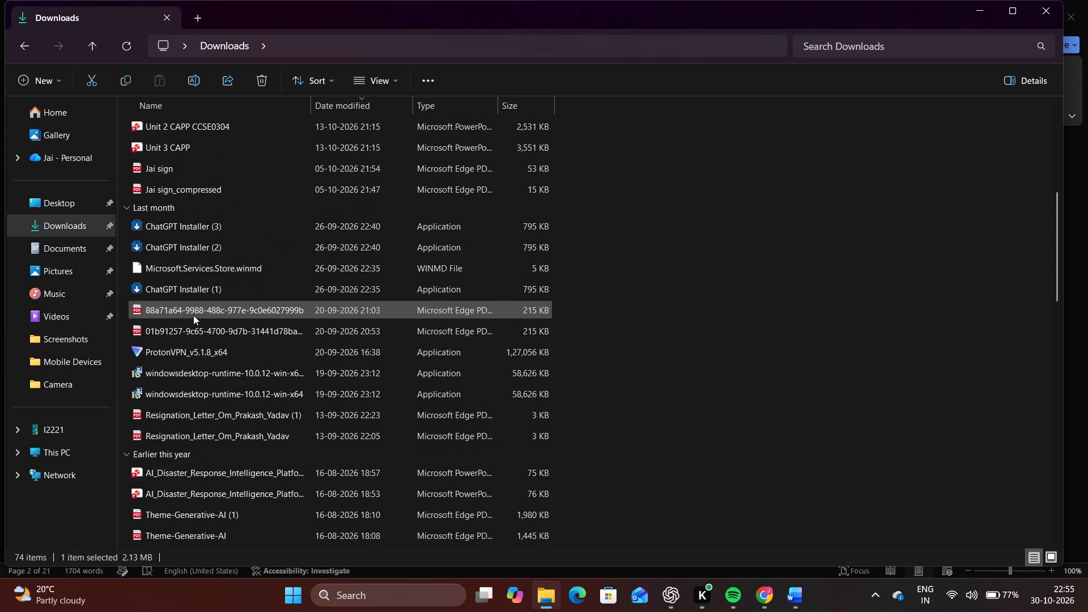
scroll(193, 315, up, 1)
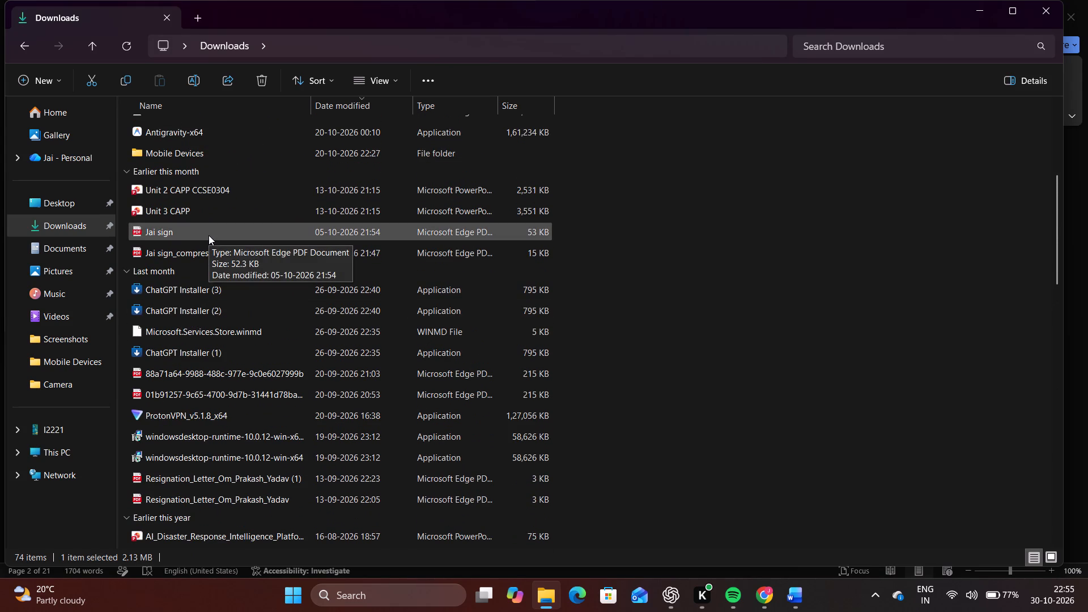
Open the Jai sign PDF from Downloads to view the handwritten signature, and close it again.
double_click(209, 235)
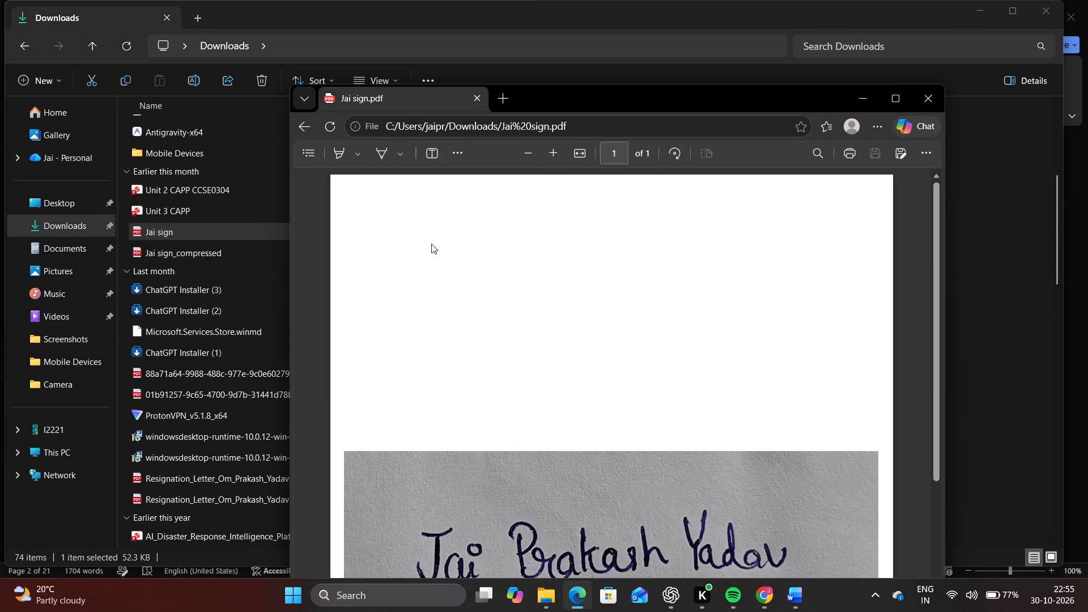
scroll(546, 404, down, 4)
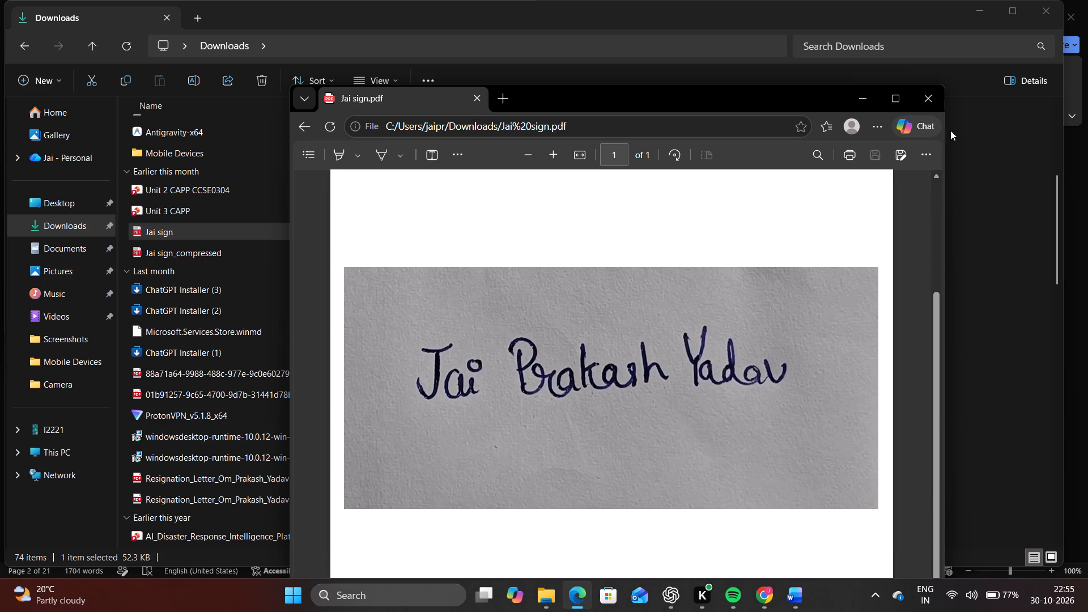
click(920, 103)
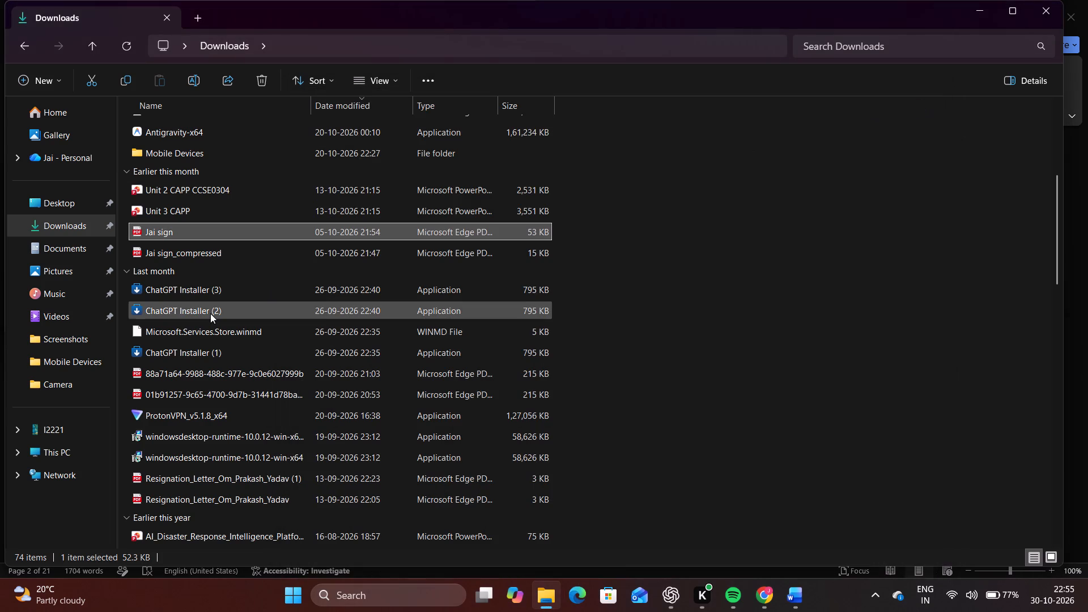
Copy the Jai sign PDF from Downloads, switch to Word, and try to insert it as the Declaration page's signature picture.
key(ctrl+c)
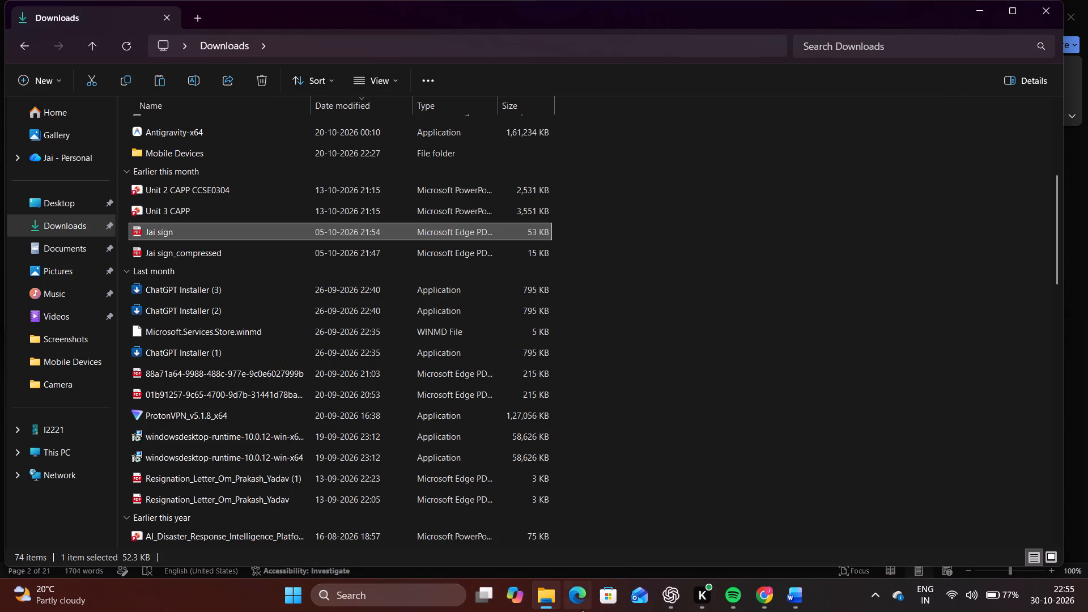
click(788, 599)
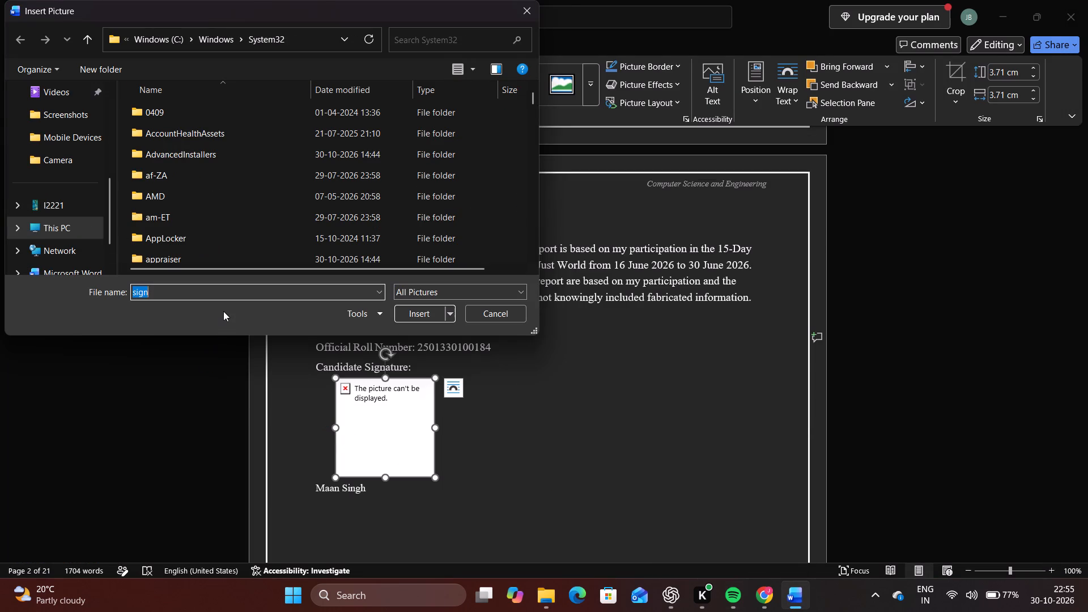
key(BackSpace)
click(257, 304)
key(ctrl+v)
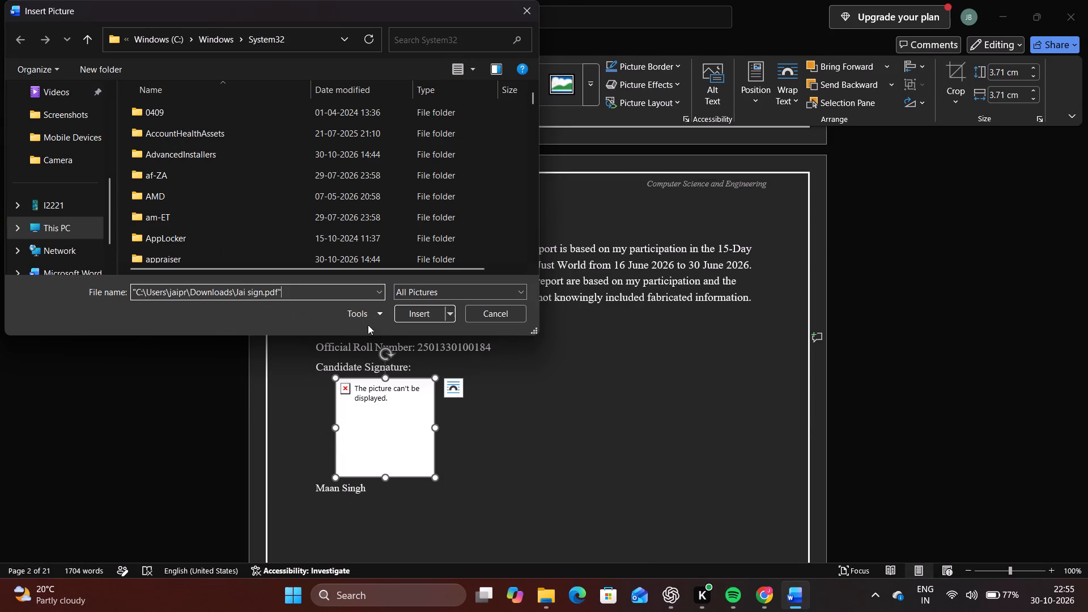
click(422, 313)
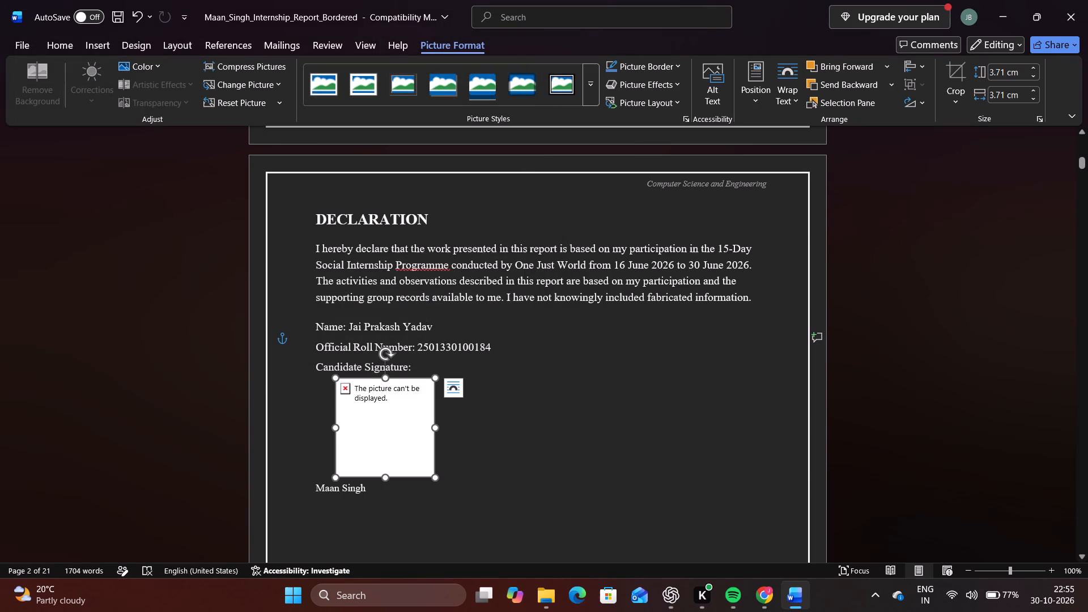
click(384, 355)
Start changing the Declaration page's signature picture from this device and look through the Screenshots and Mobile Devices folders for a signature image.
click(250, 80)
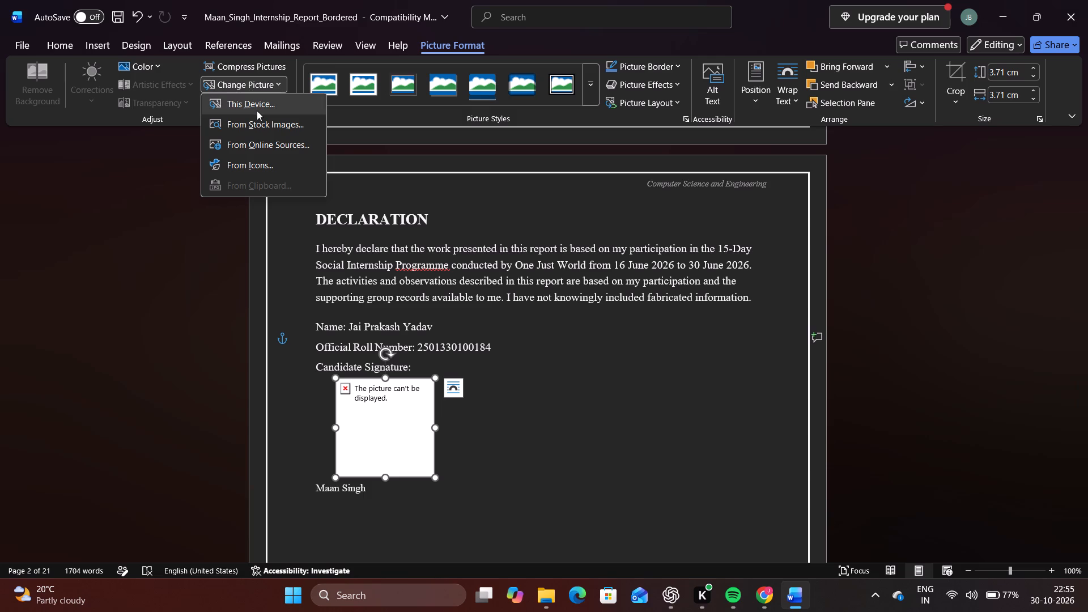
click(257, 110)
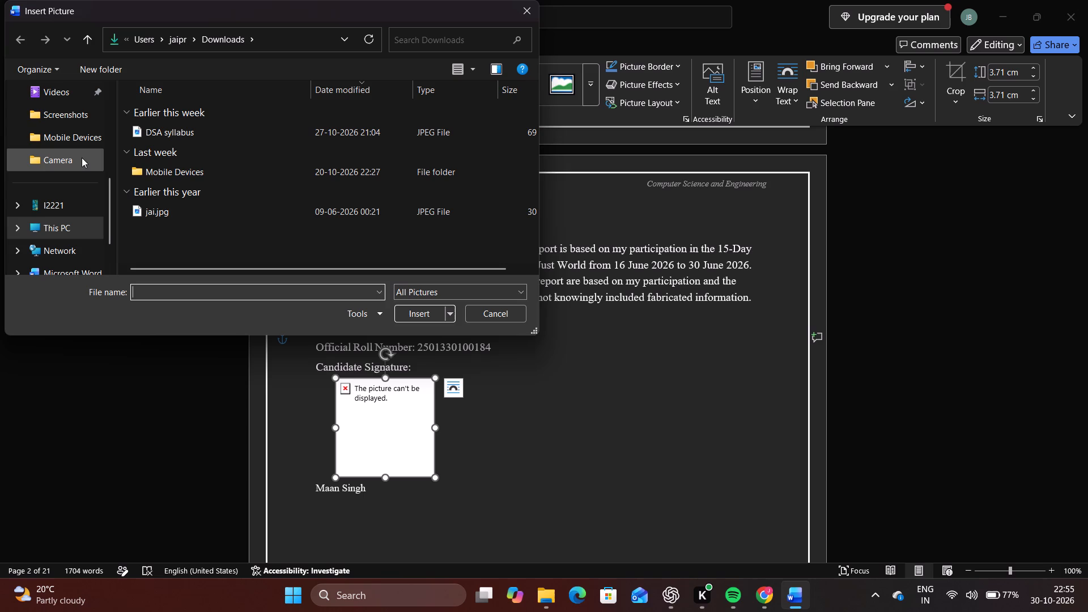
click(86, 108)
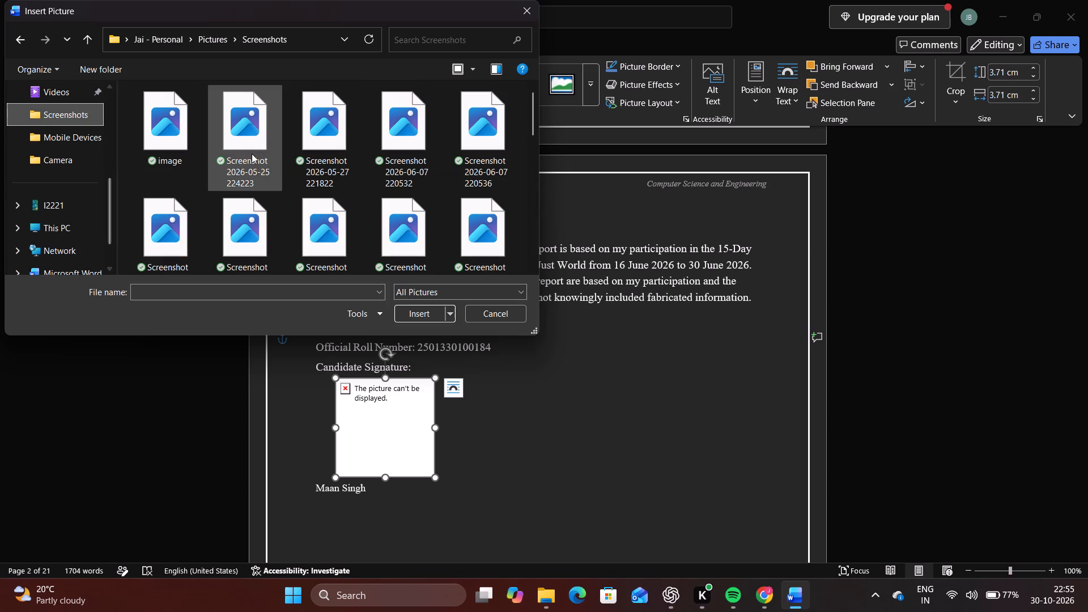
scroll(361, 218, down, 2)
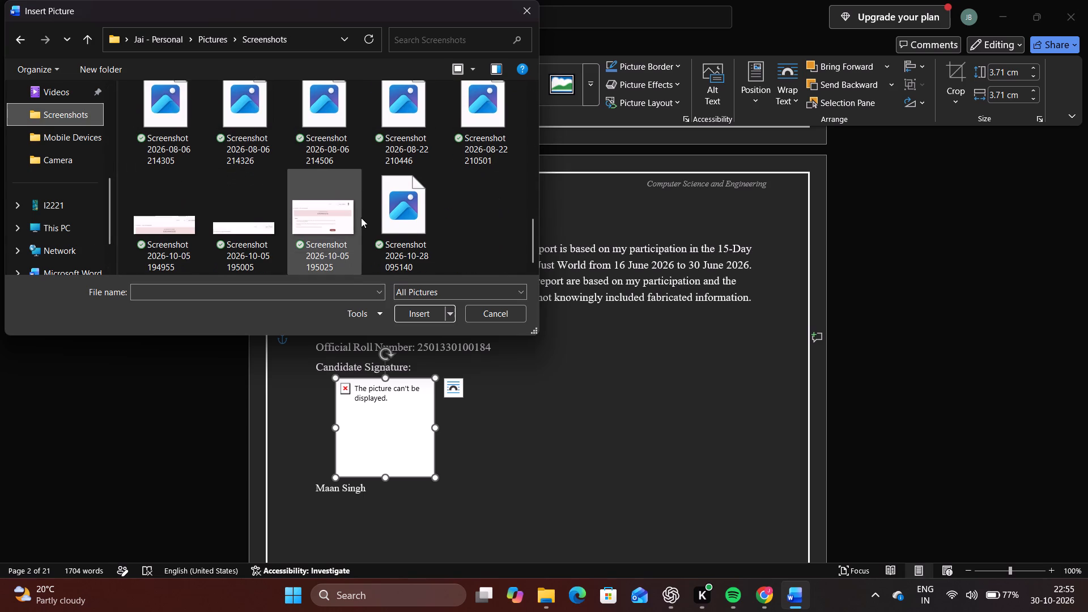
scroll(361, 218, down, 1)
scroll(361, 218, up, 2)
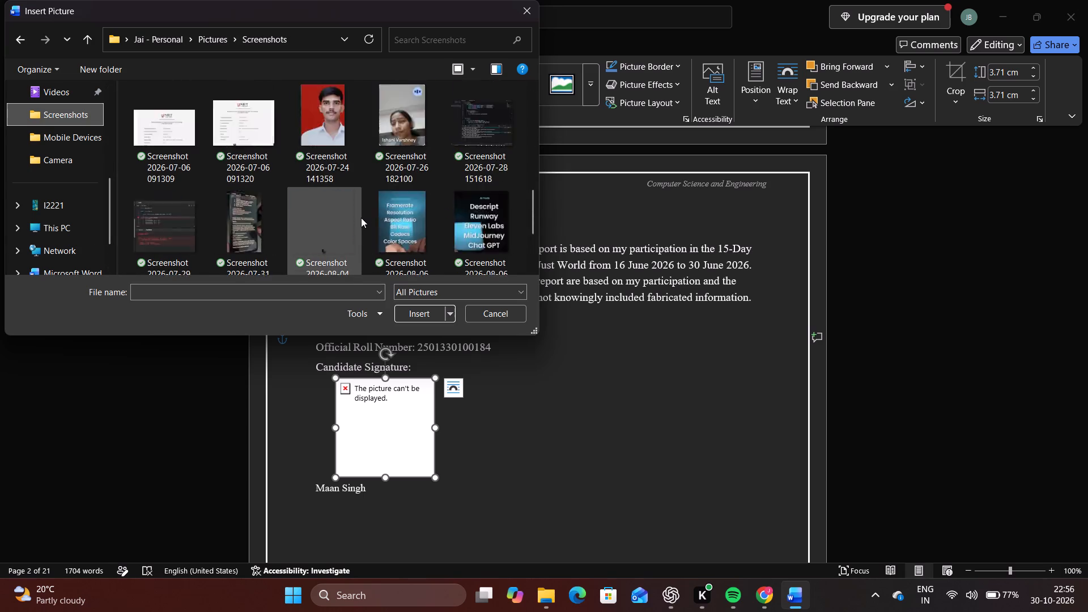
scroll(361, 218, up, 2)
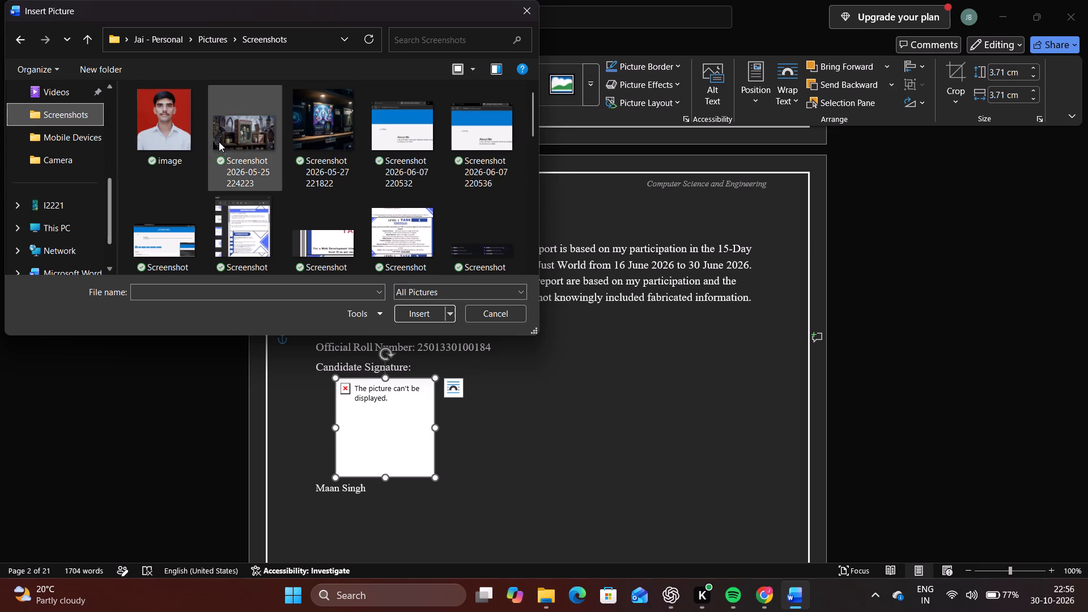
scroll(362, 169, down, 1)
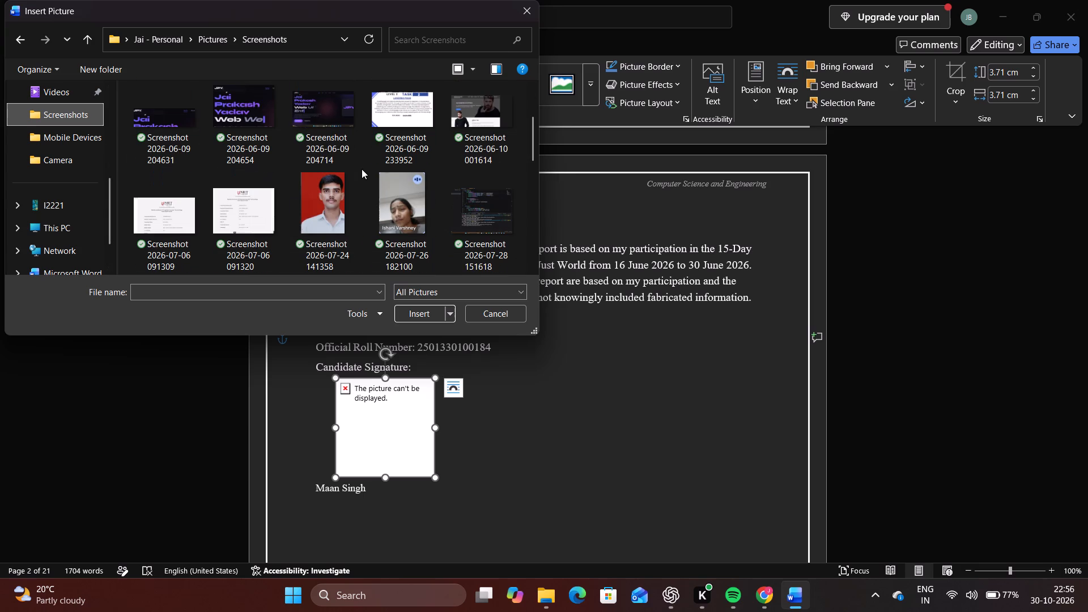
scroll(362, 169, down, 2)
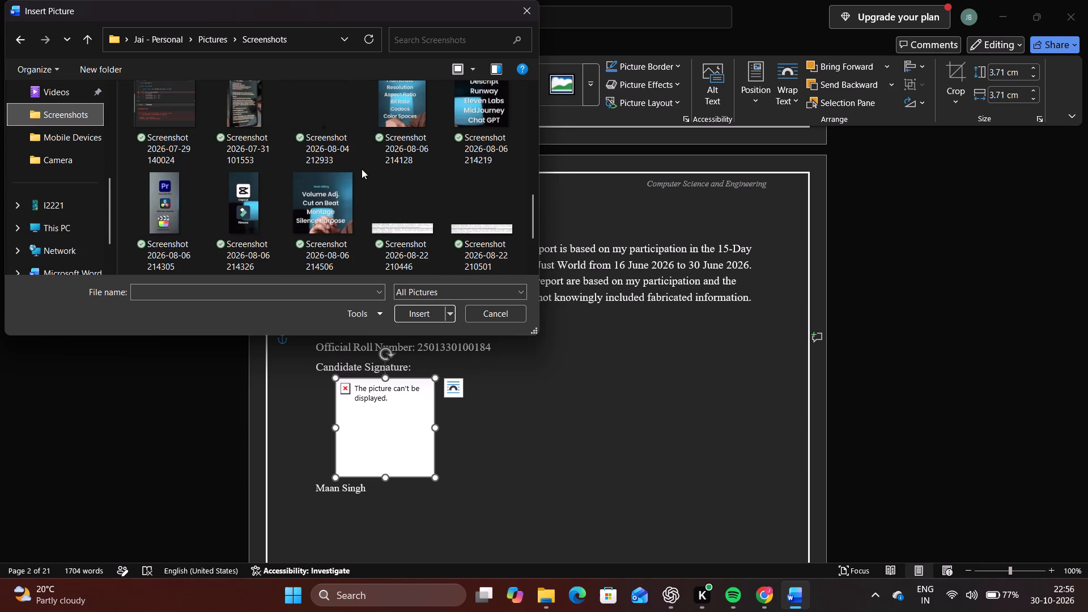
scroll(362, 169, down, 2)
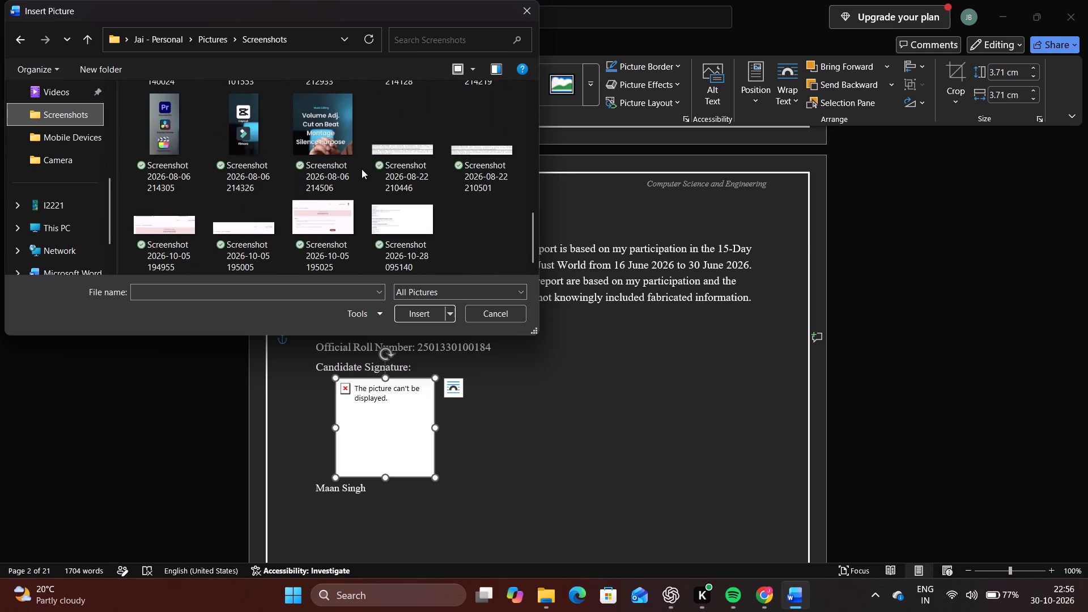
click(47, 131)
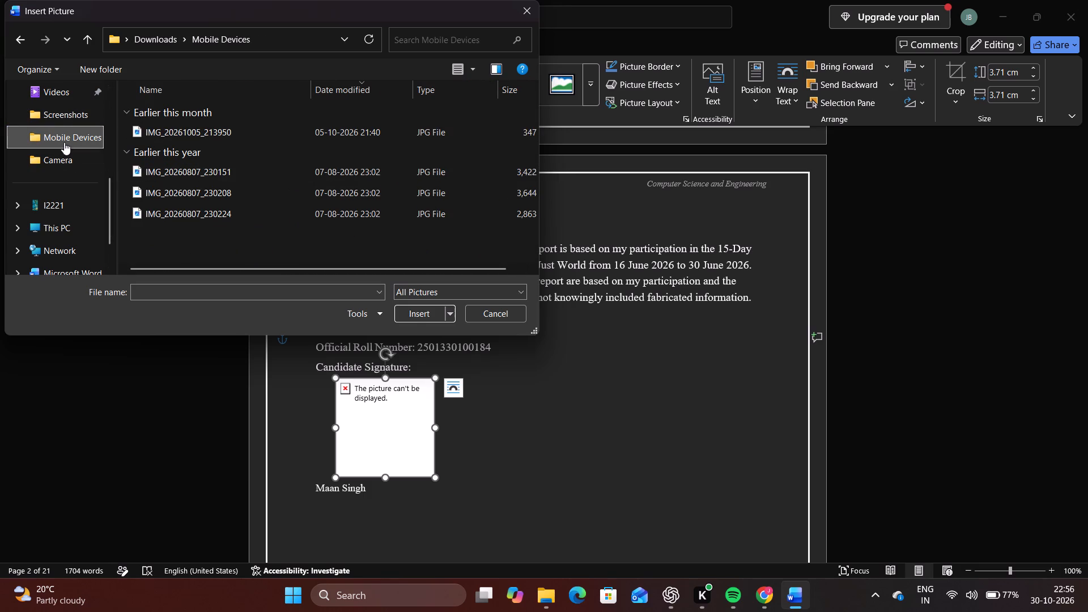
scroll(66, 96, up, 1)
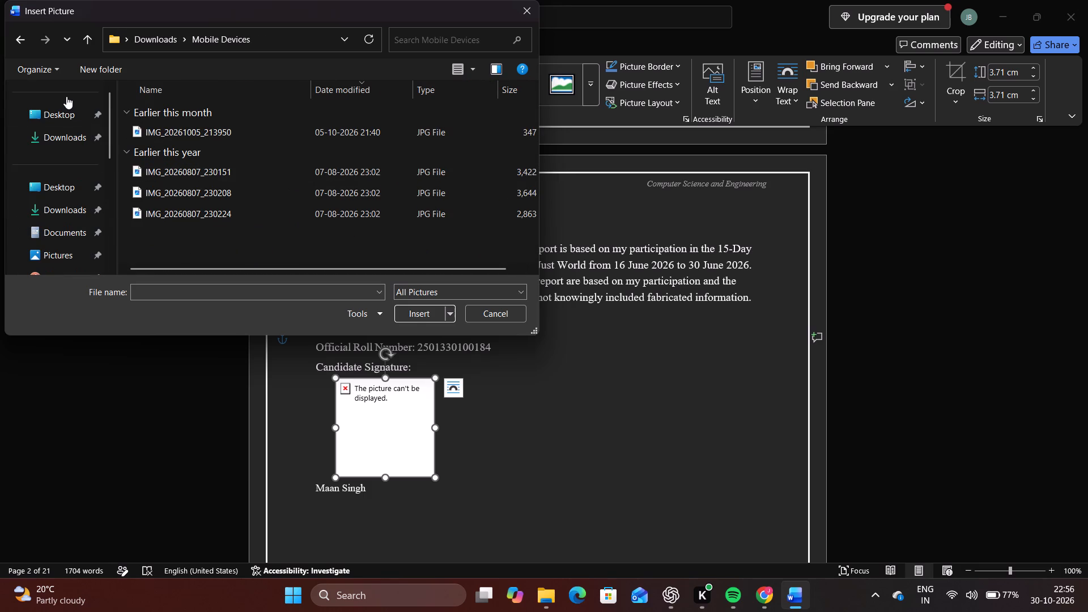
click(66, 96)
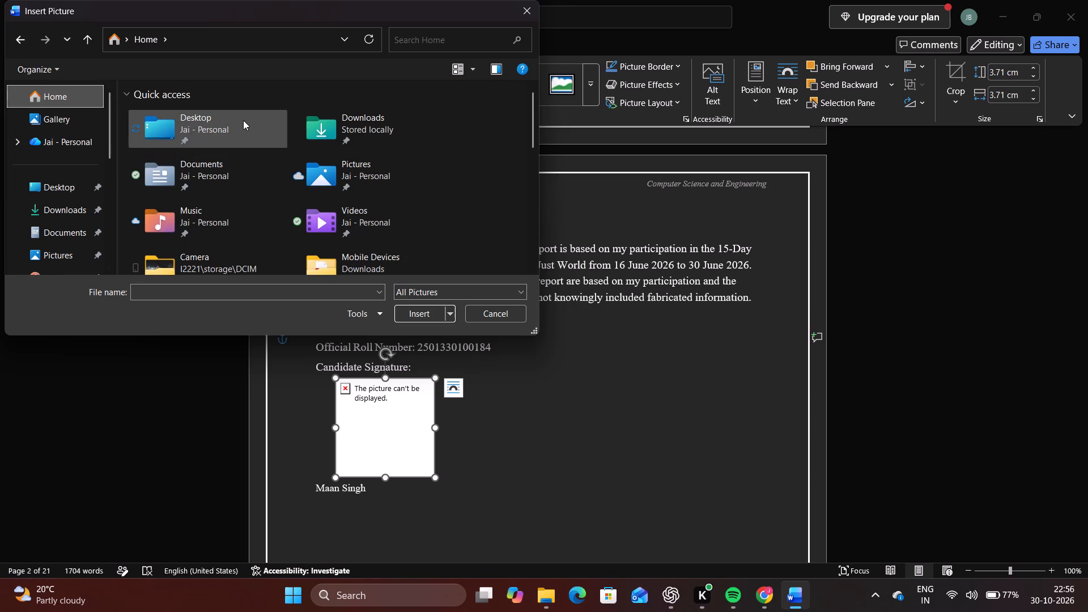
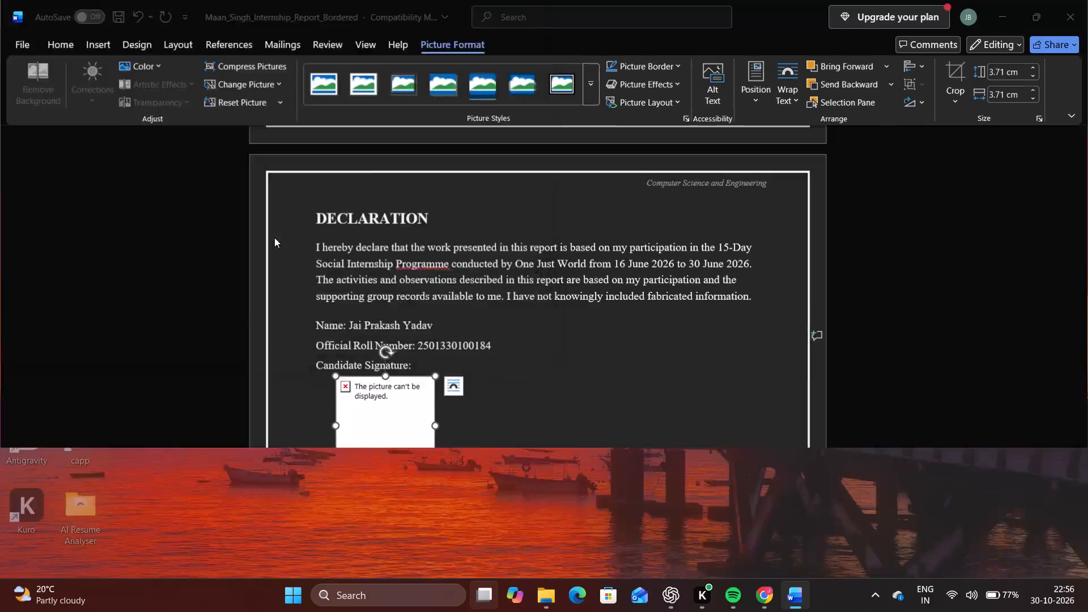
Return to Word's picture chooser and look through the Downloads folder for the new candidate's signature image.
click(505, 163)
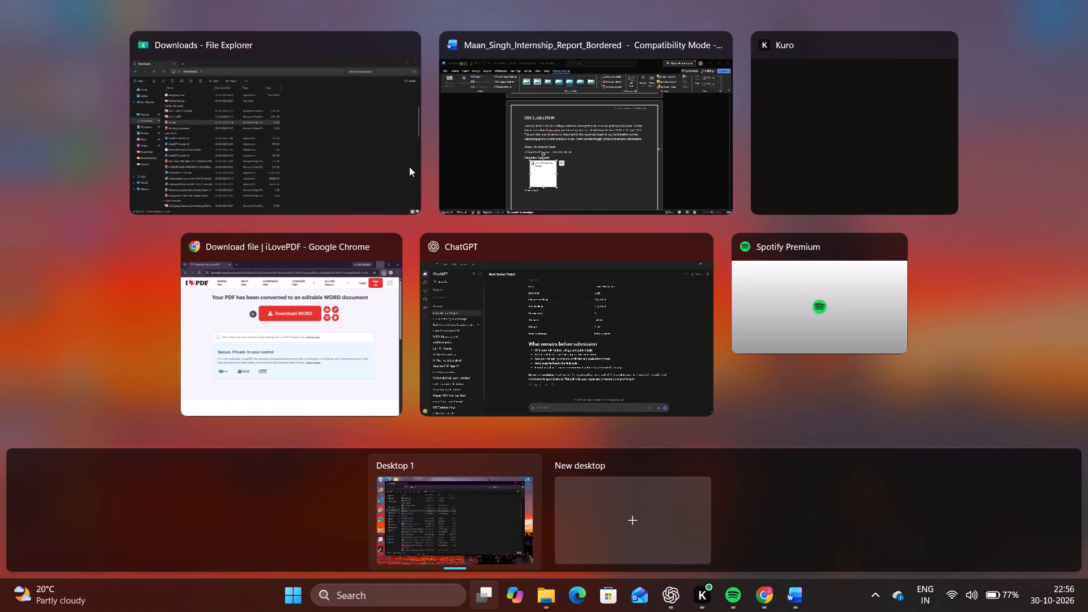
click(435, 158)
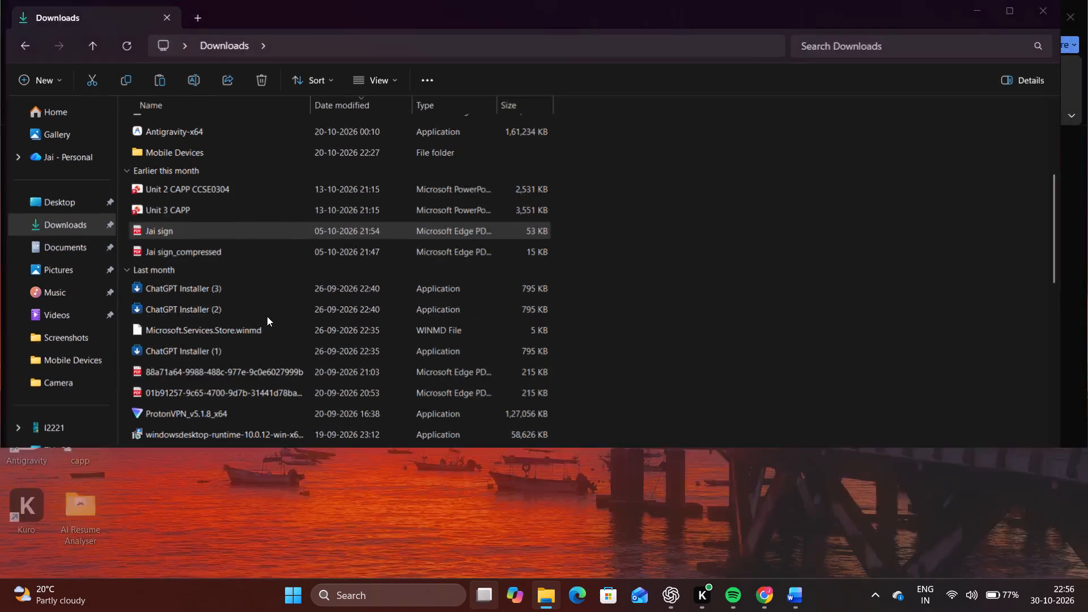
click(511, 181)
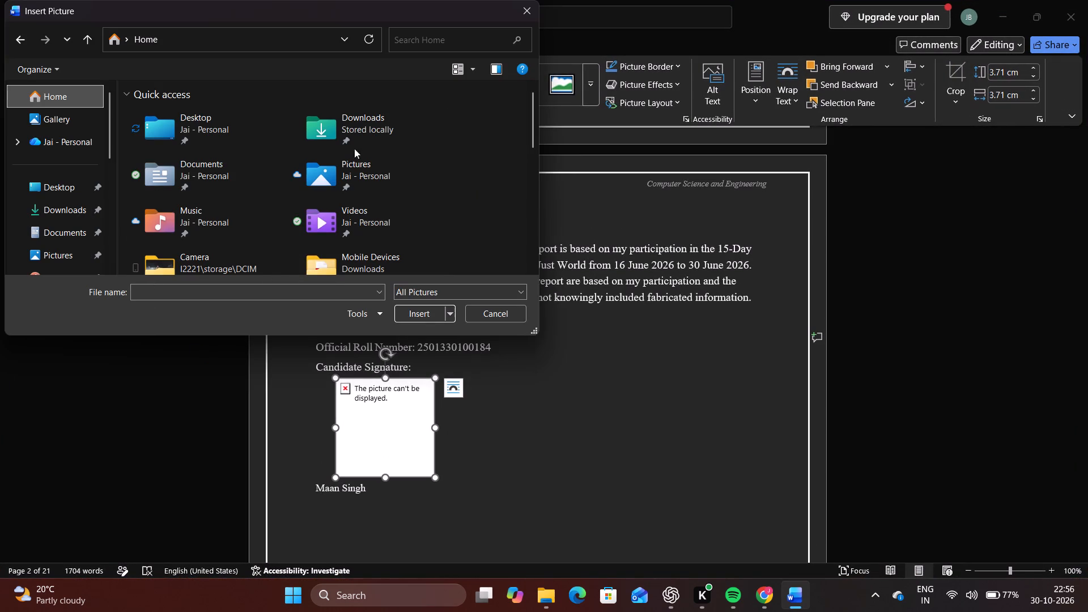
double_click(364, 130)
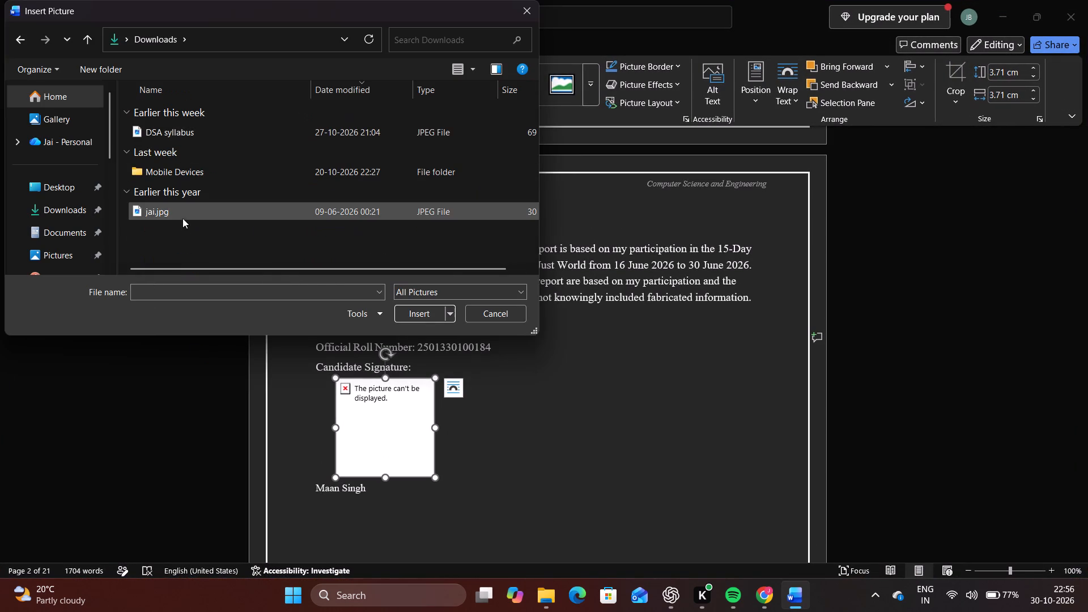
click(169, 193)
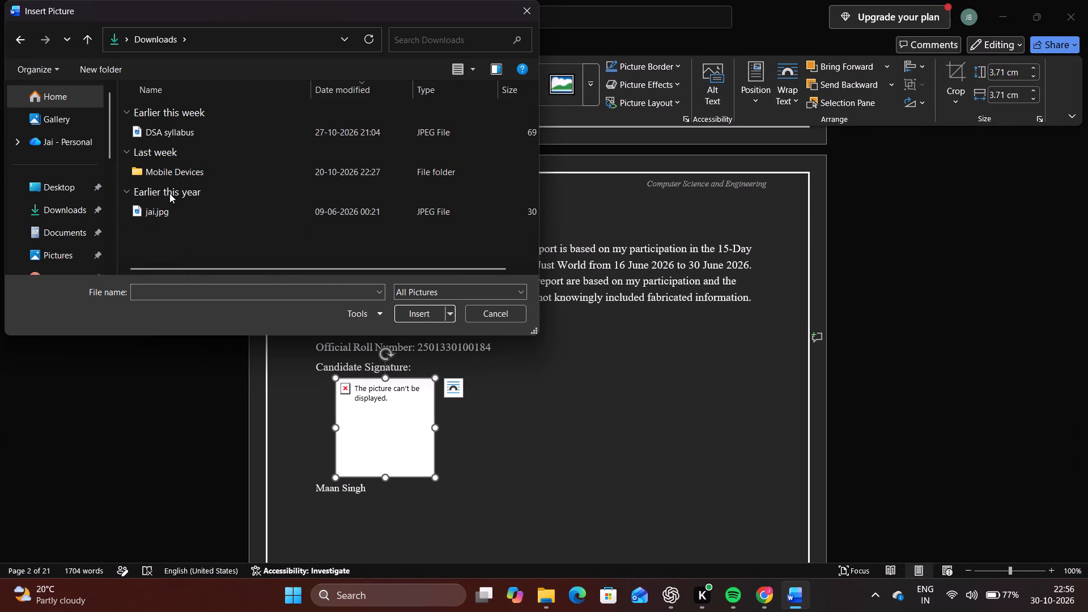
click(169, 193)
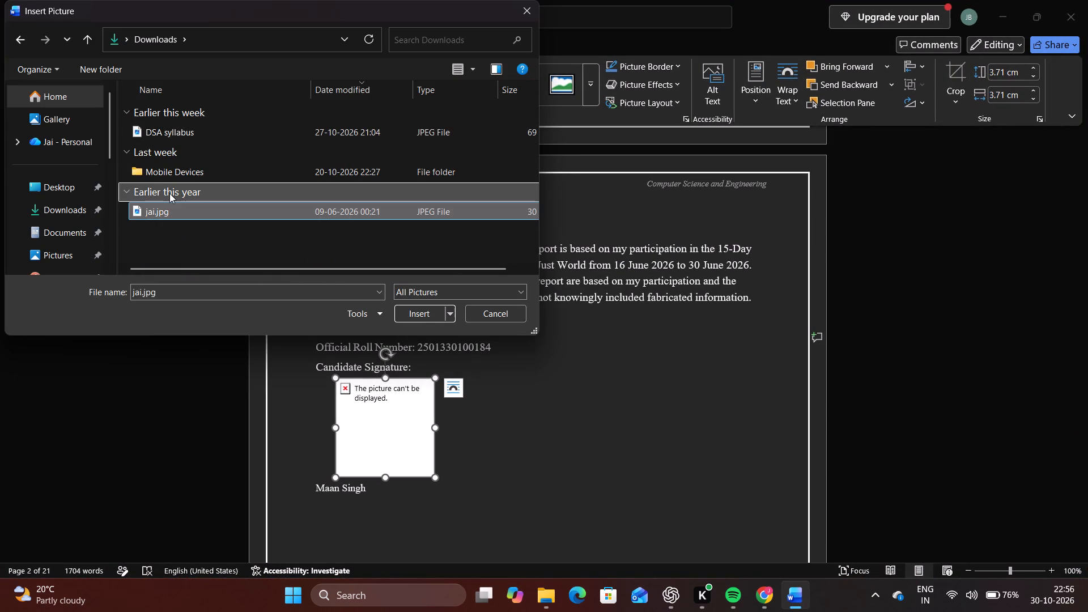
click(66, 209)
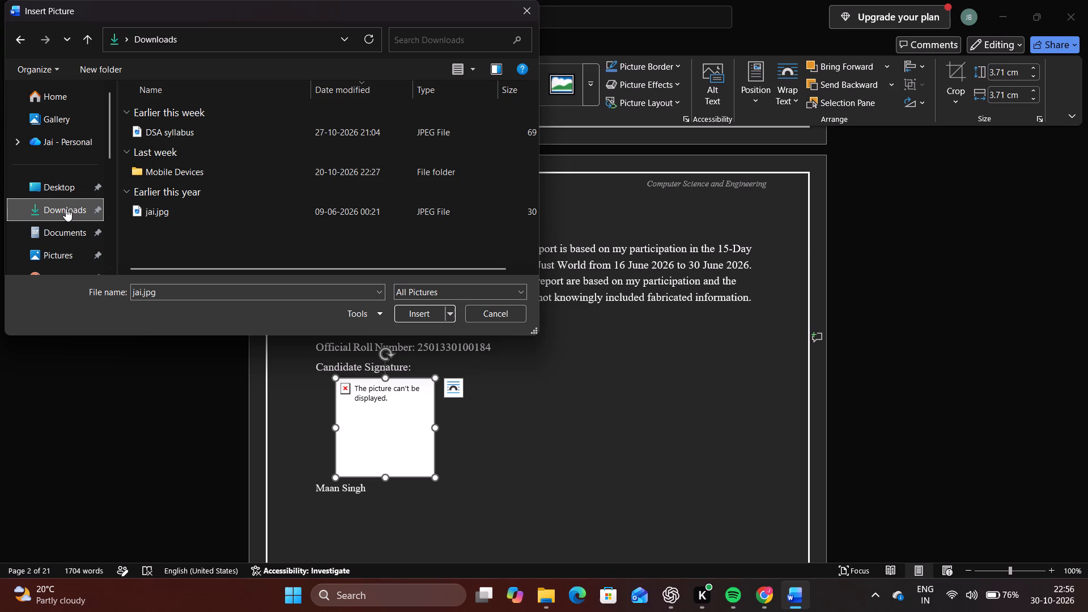
click(175, 189)
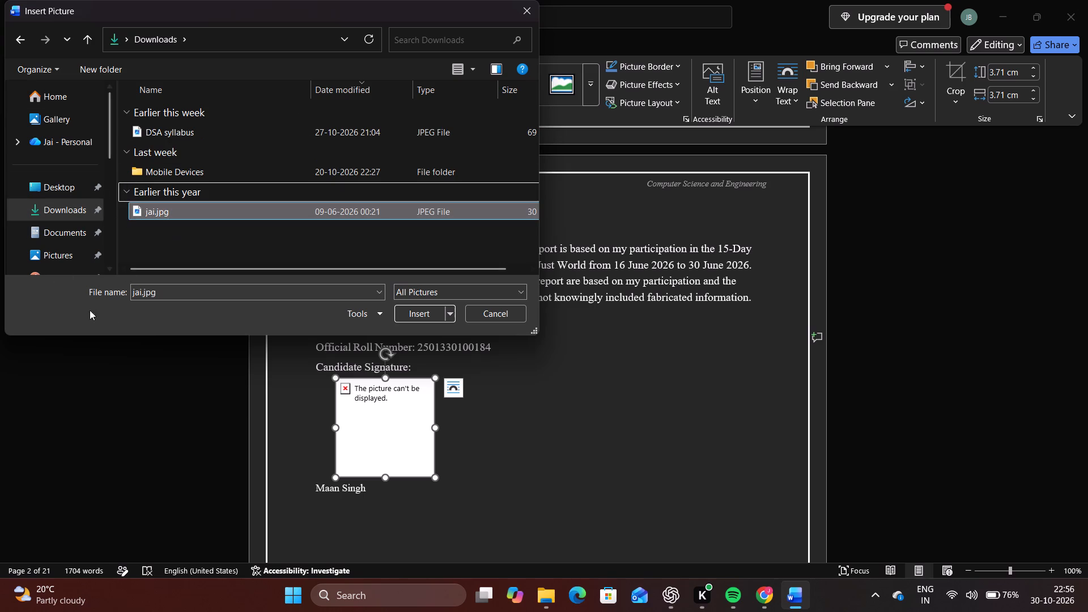
Look through the Downloads folder of the connected I2221 device for a signature image.
scroll(103, 128, up, 4)
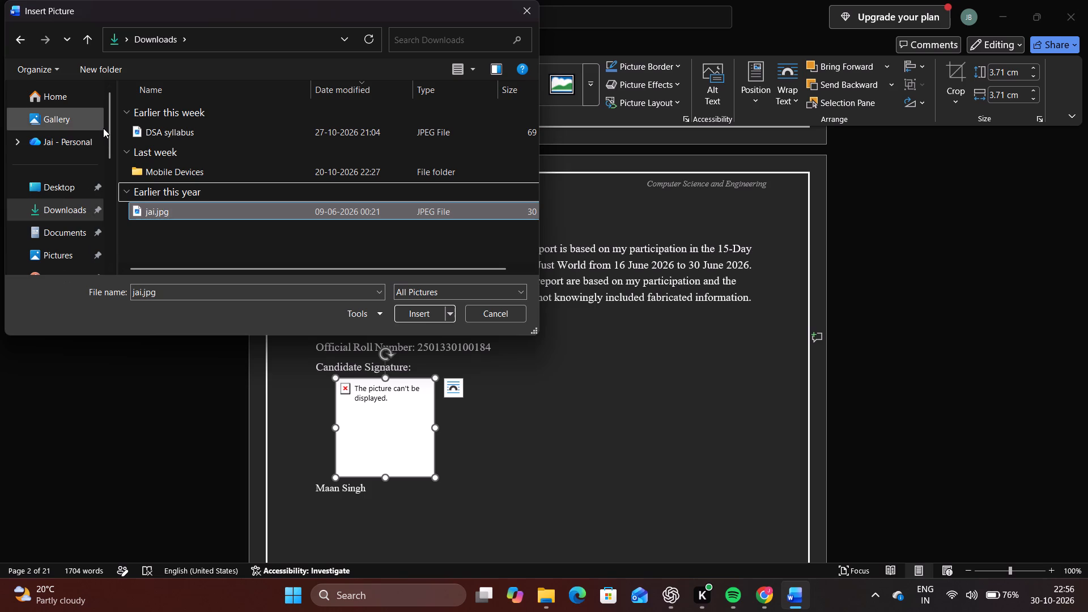
scroll(73, 249, down, 1)
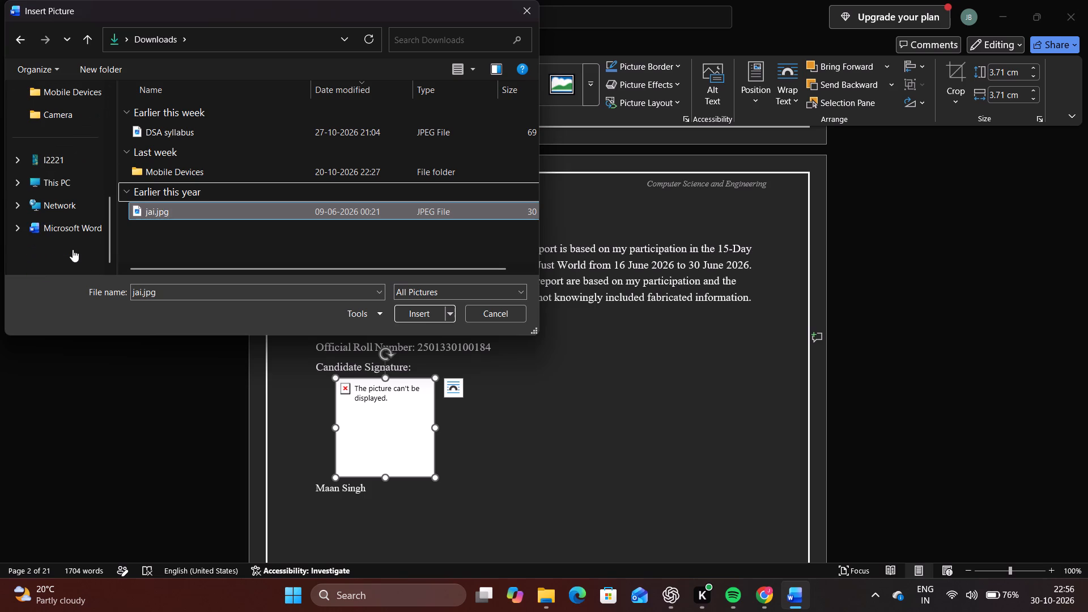
scroll(73, 249, down, 1)
click(83, 157)
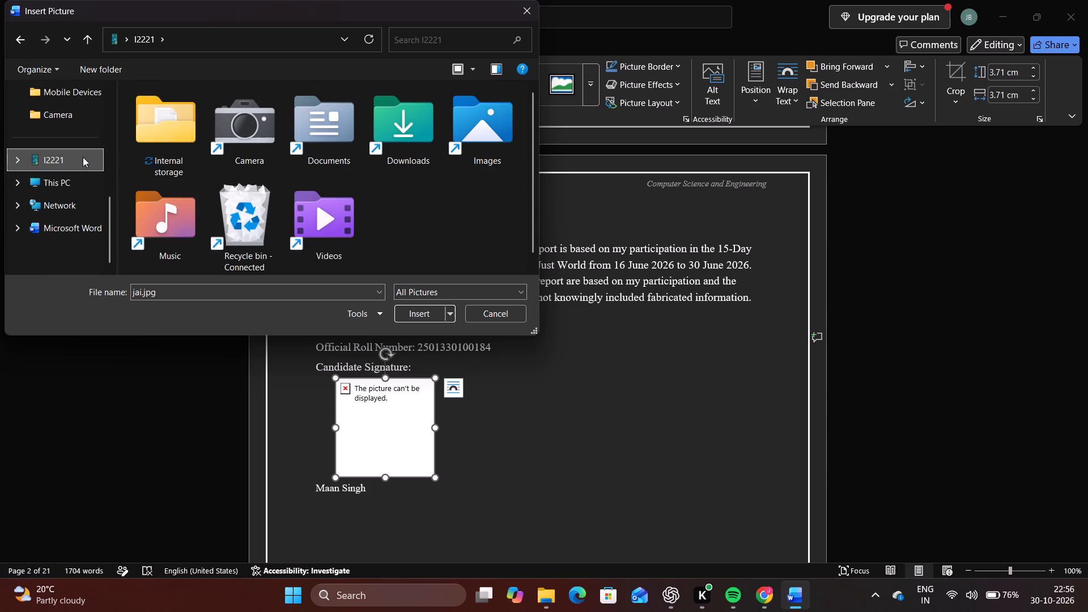
double_click(405, 139)
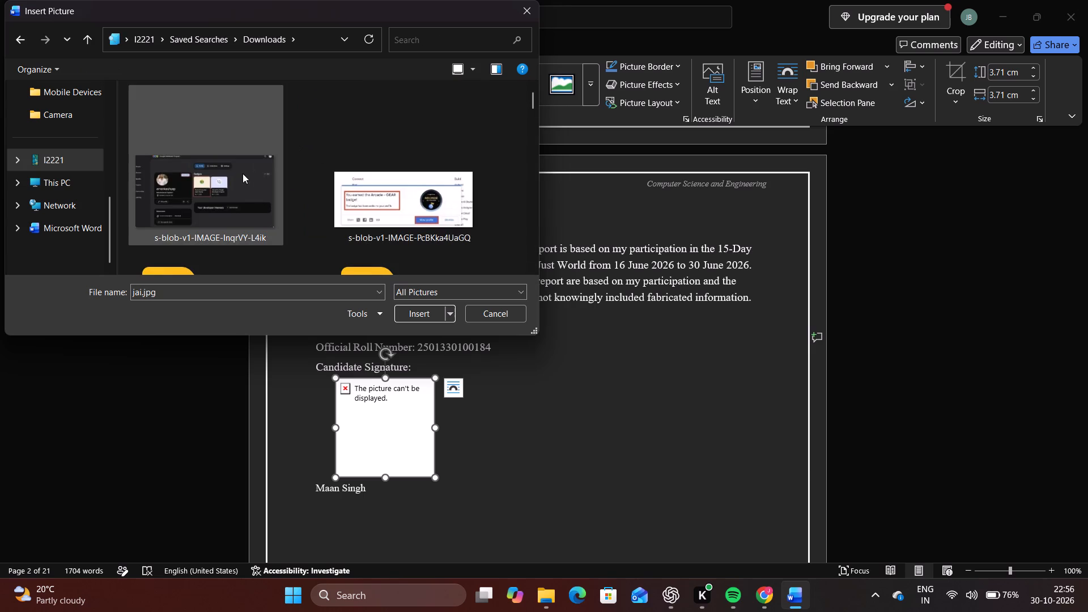
scroll(266, 215, down, 1)
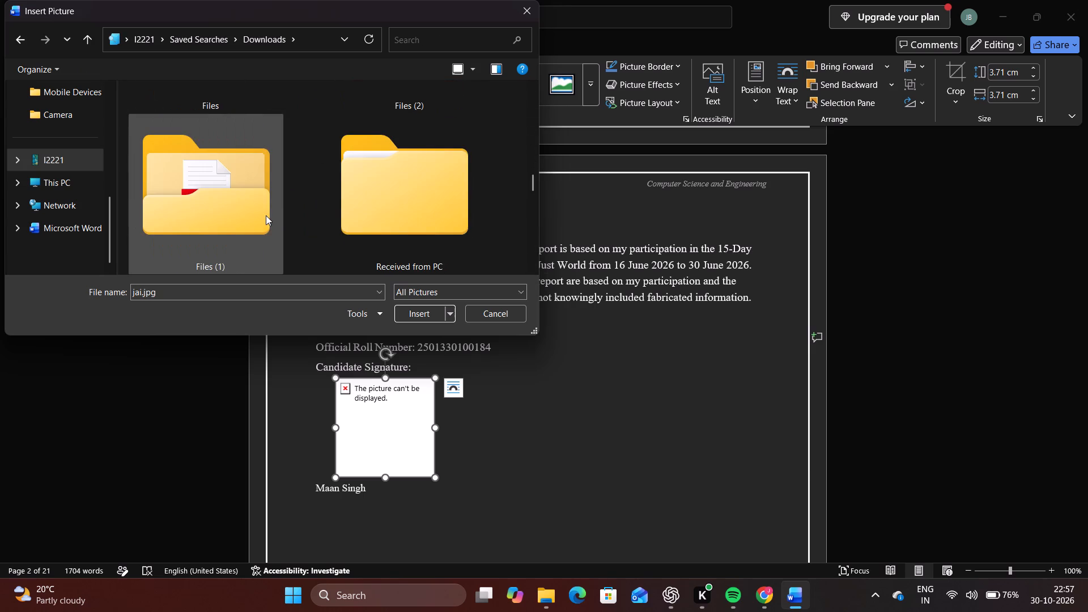
scroll(266, 215, down, 1)
scroll(266, 215, up, 3)
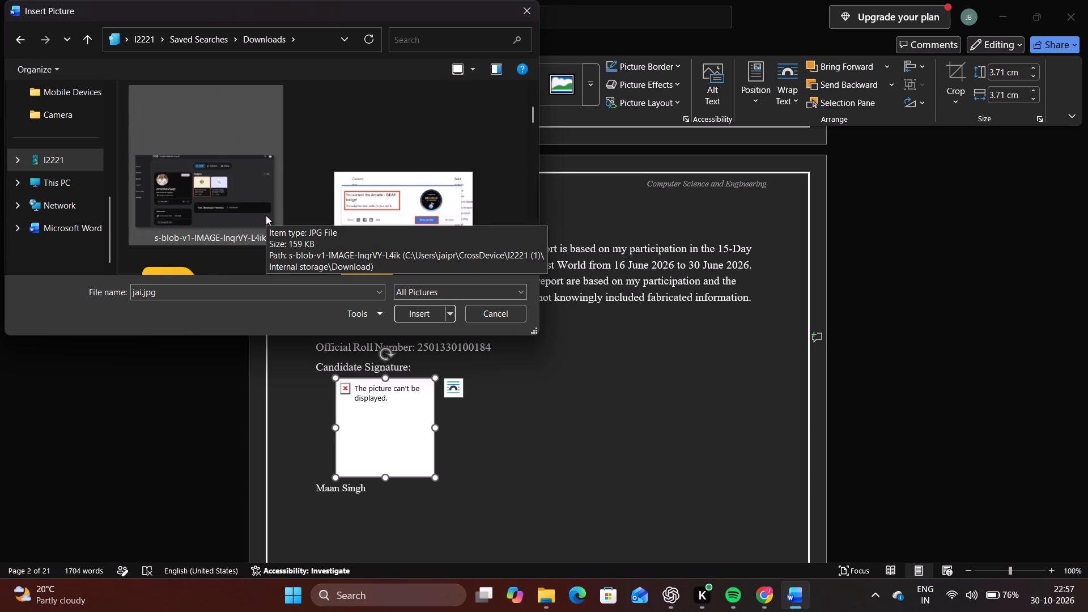
Check the Windows (C:) drive, Microsoft Word and Home locations for a signature image, and leave the picture chooser without inserting anything.
click(91, 173)
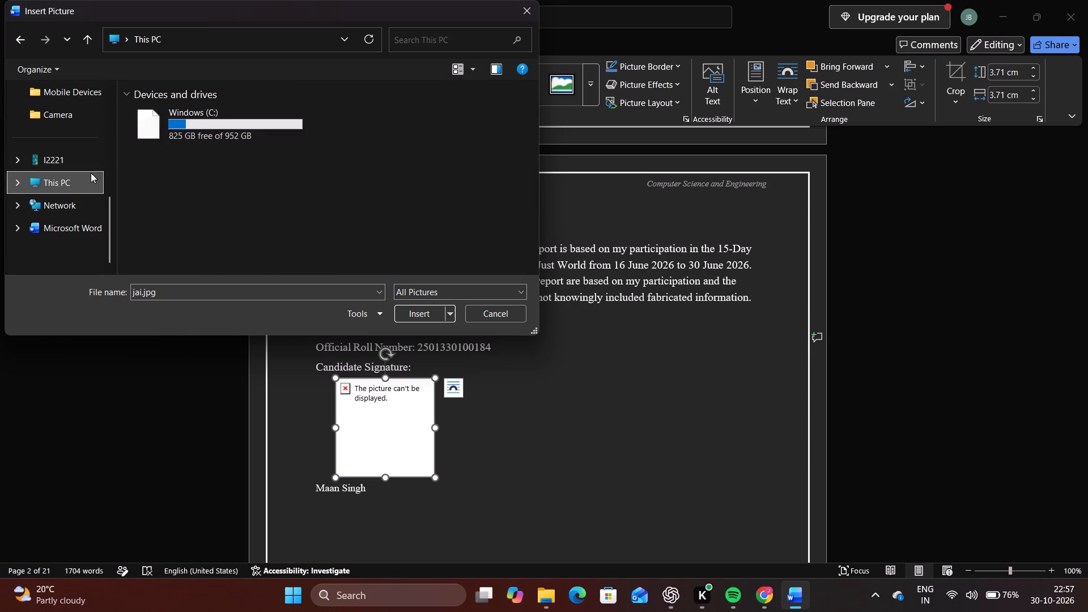
click(202, 117)
double_click(202, 117)
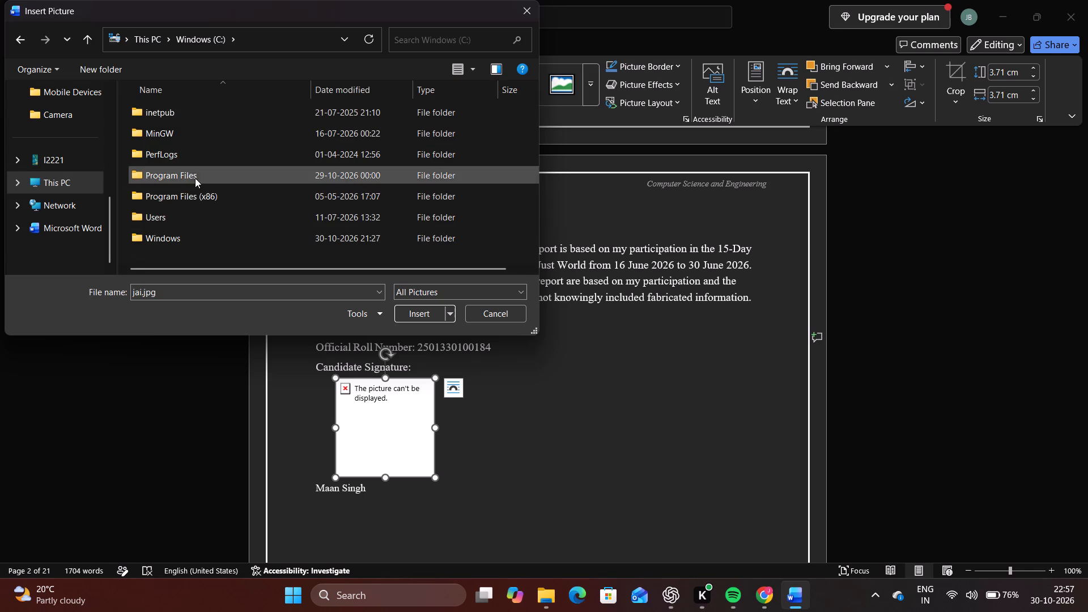
click(90, 236)
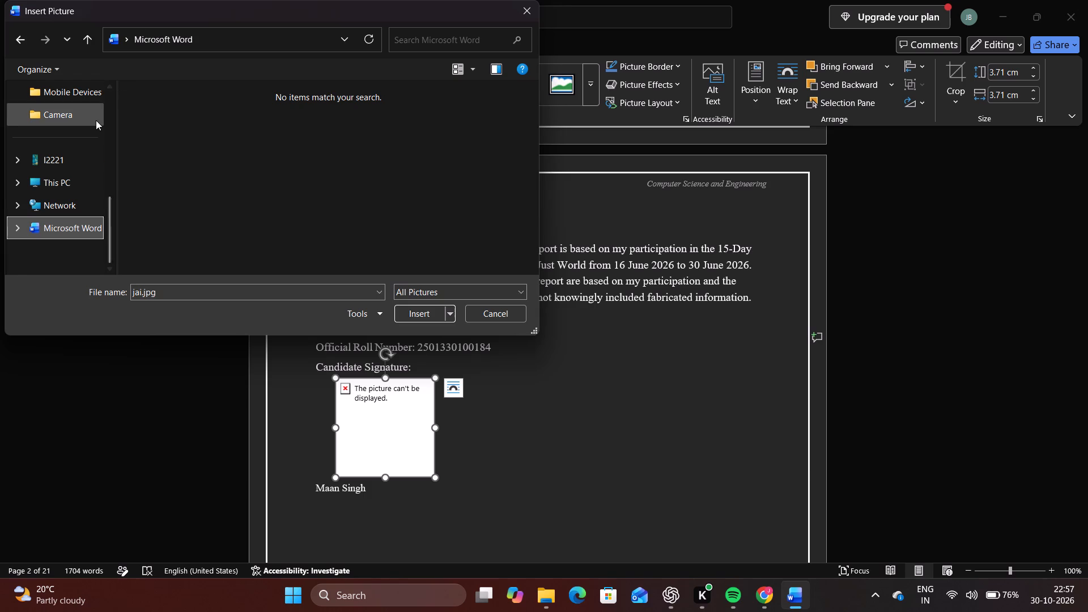
scroll(96, 120, up, 3)
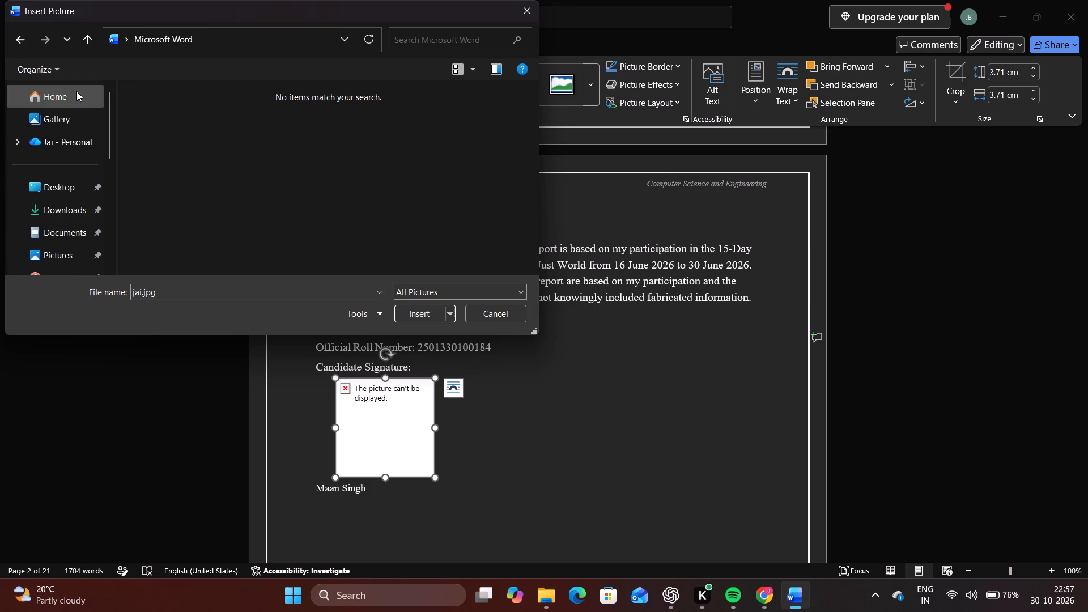
click(76, 91)
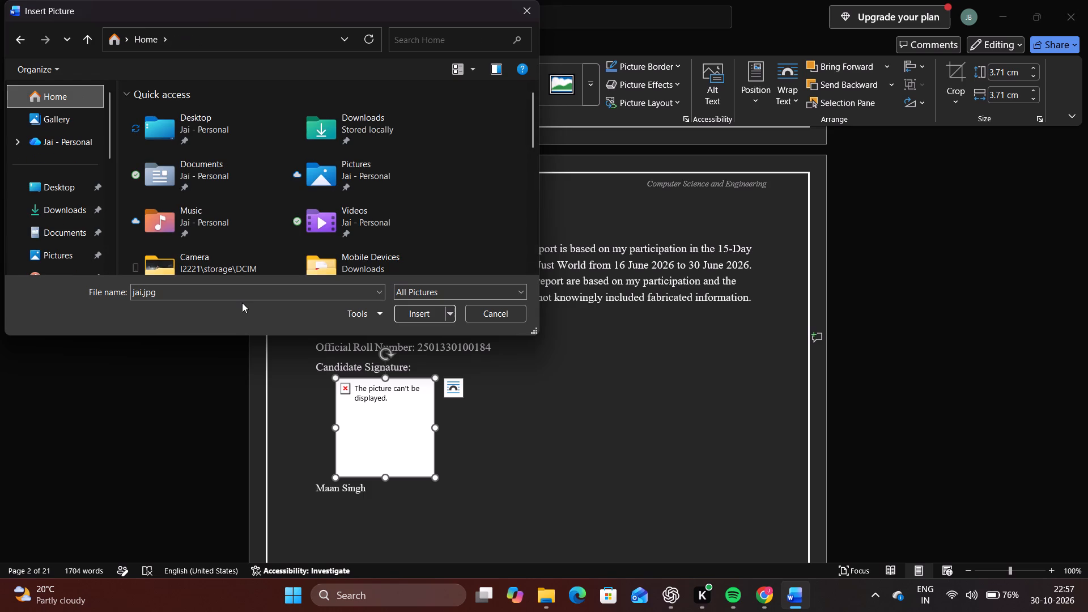
click(526, 18)
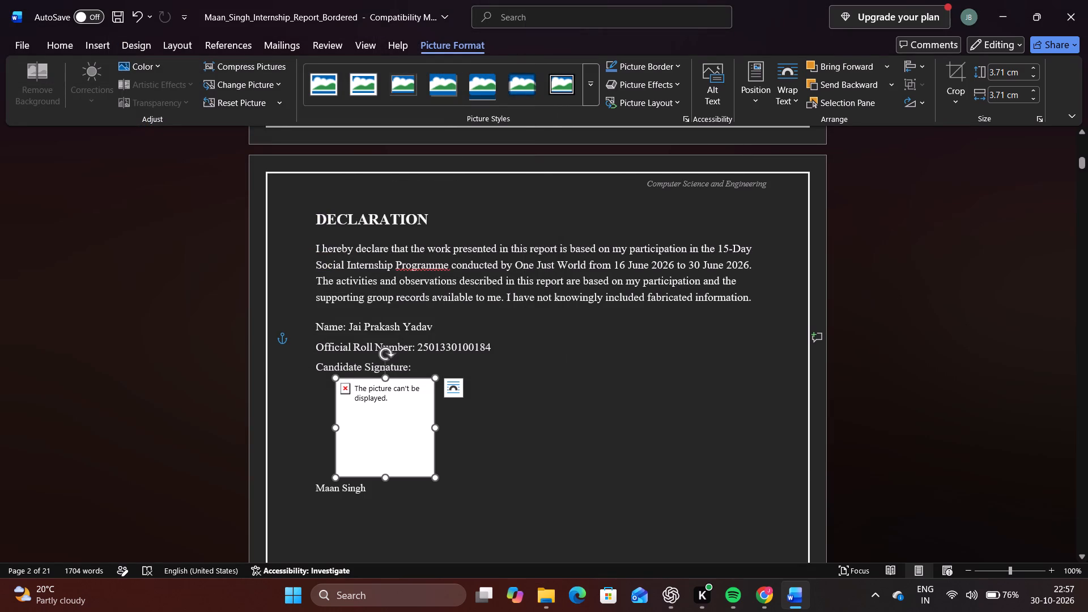
click(384, 355)
click(389, 355)
Open the Jai sign PDF from Downloads, save a copy to the Desktop as a PDF named sign, and close it.
click(539, 601)
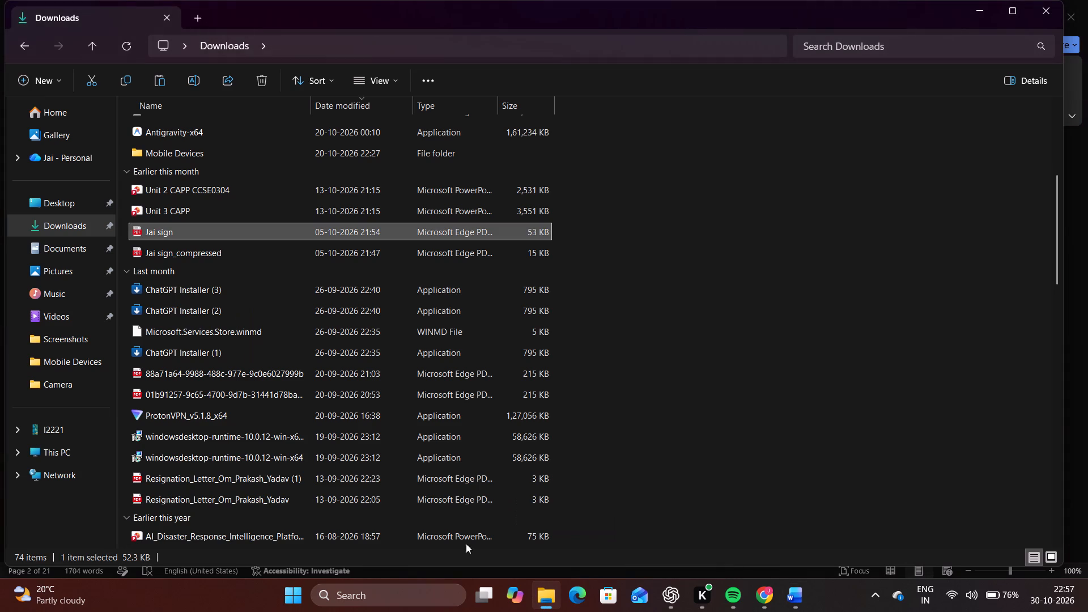
double_click(304, 235)
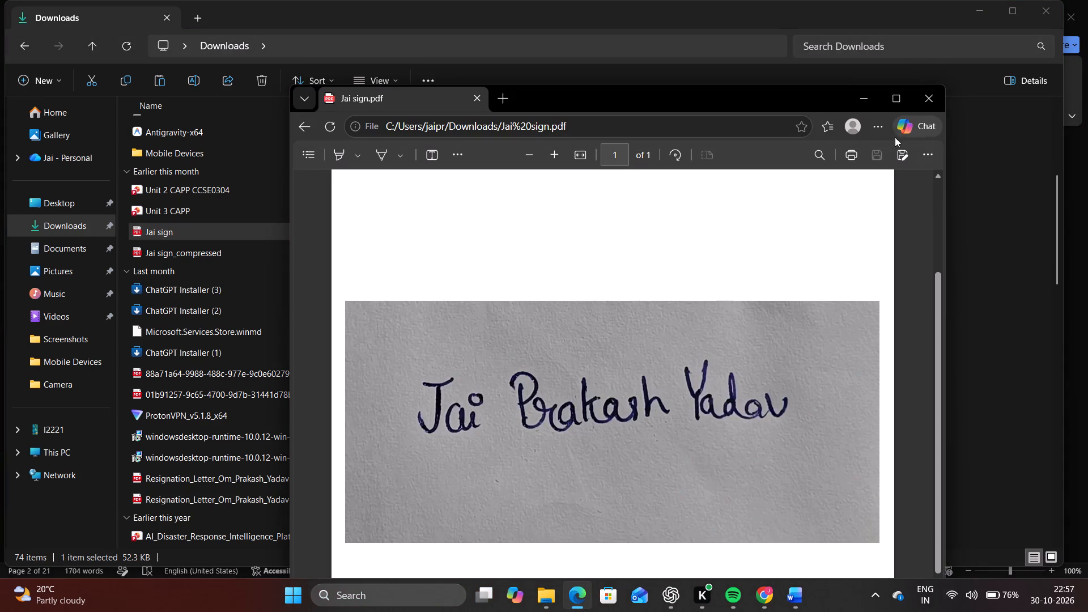
click(903, 155)
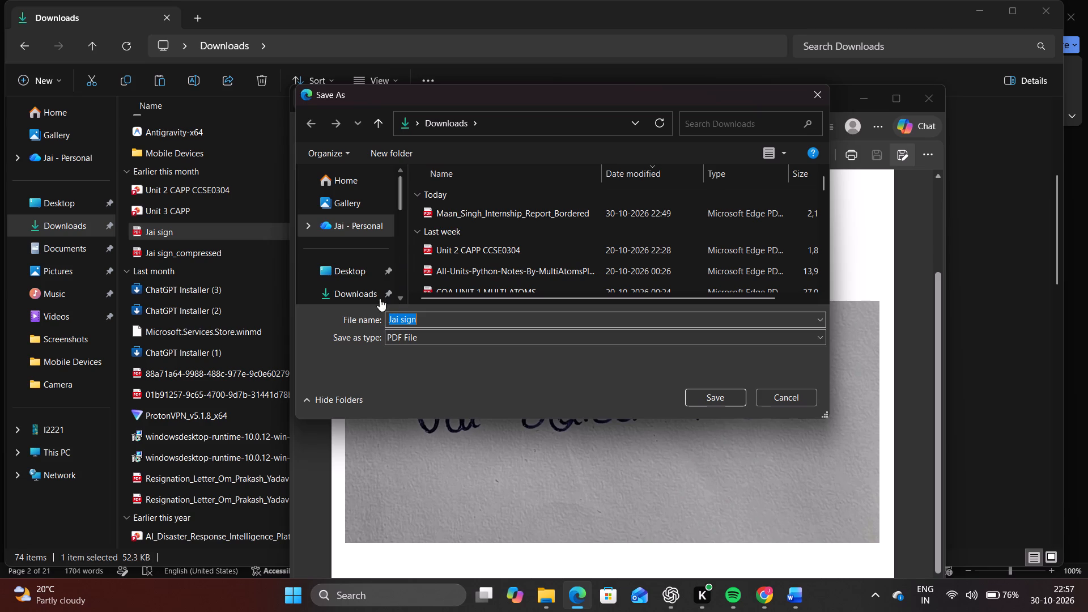
click(354, 269)
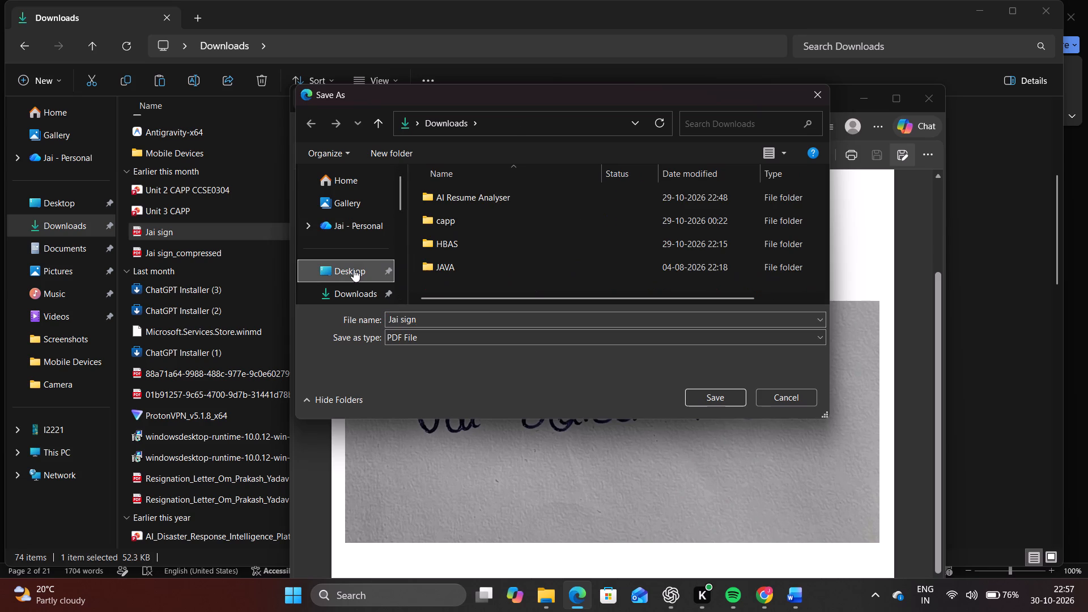
click(457, 318)
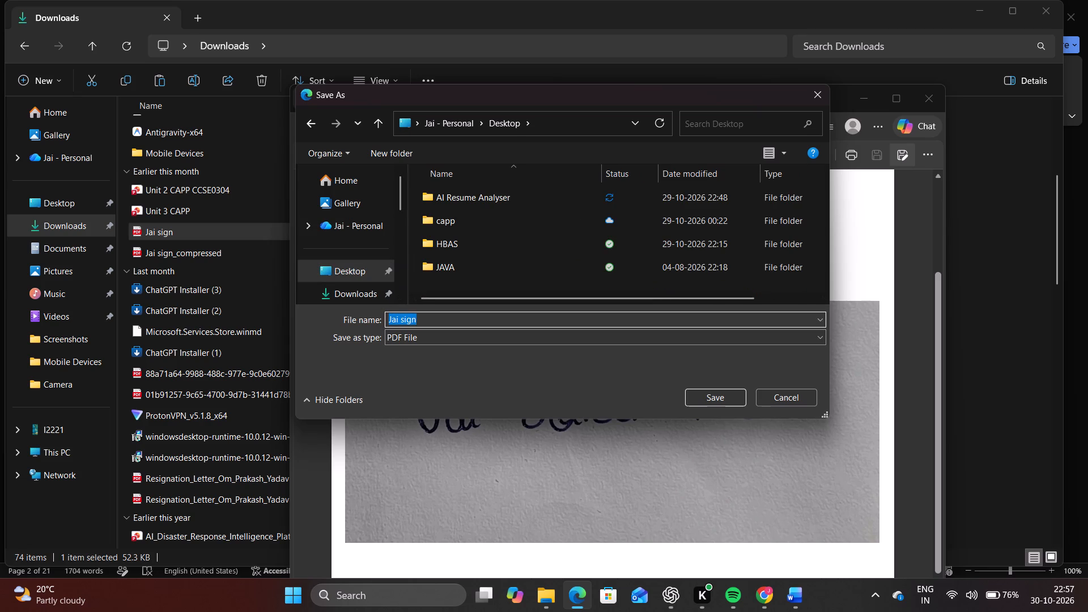
double_click(457, 318)
key(BackSpace)
key(BackSpace)
key(BackSpace)
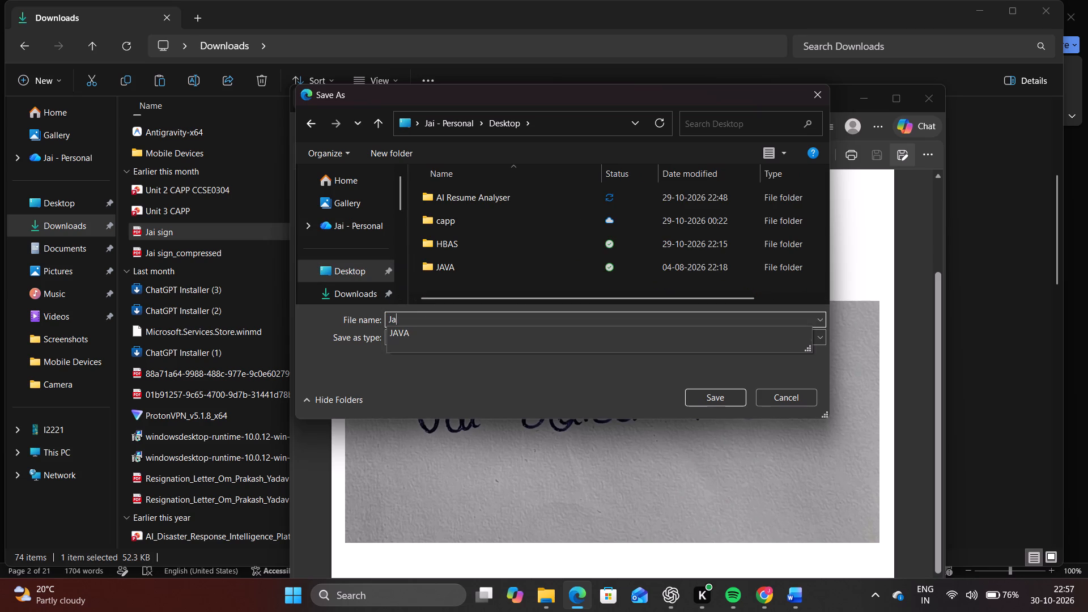
key(BackSpace)
key(BackSpace)
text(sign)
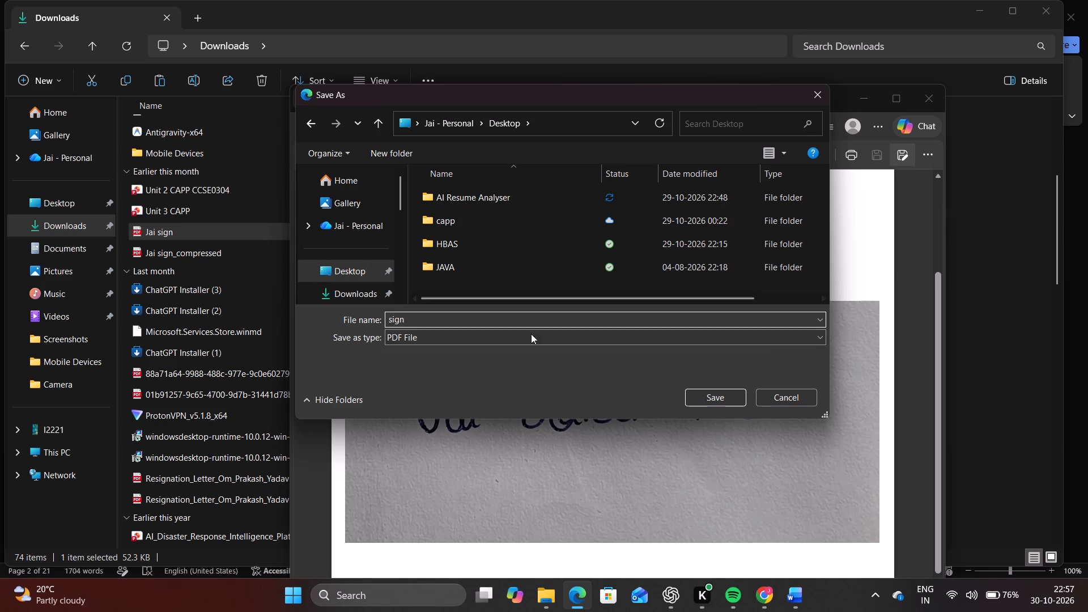
click(699, 392)
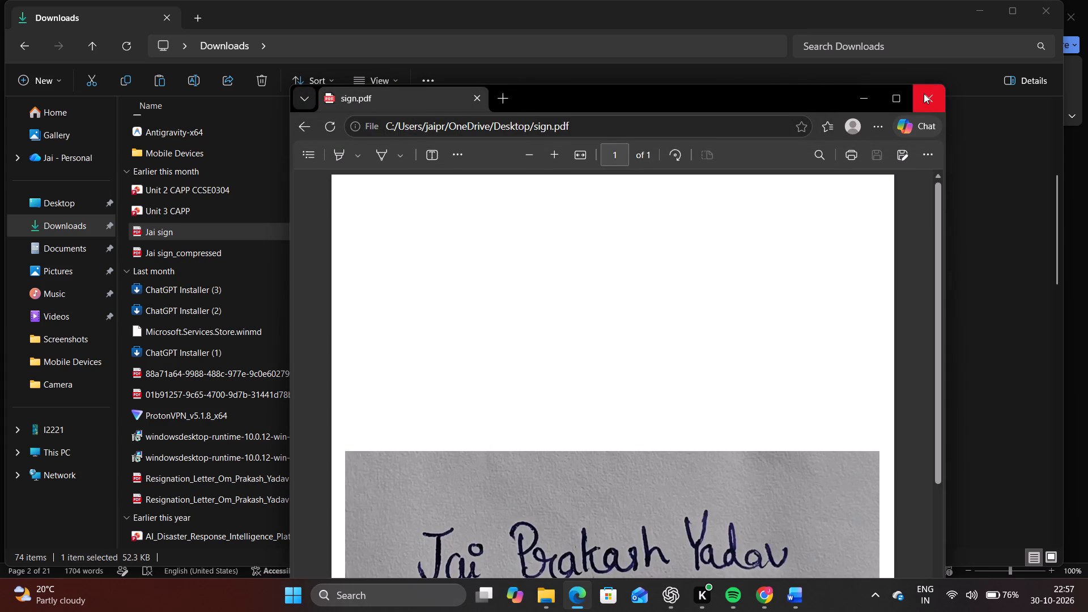
click(924, 93)
Switch back to Word, reopen the picture chooser for the signature placeholder, and look through the Desktop folder for a signature image.
click(809, 602)
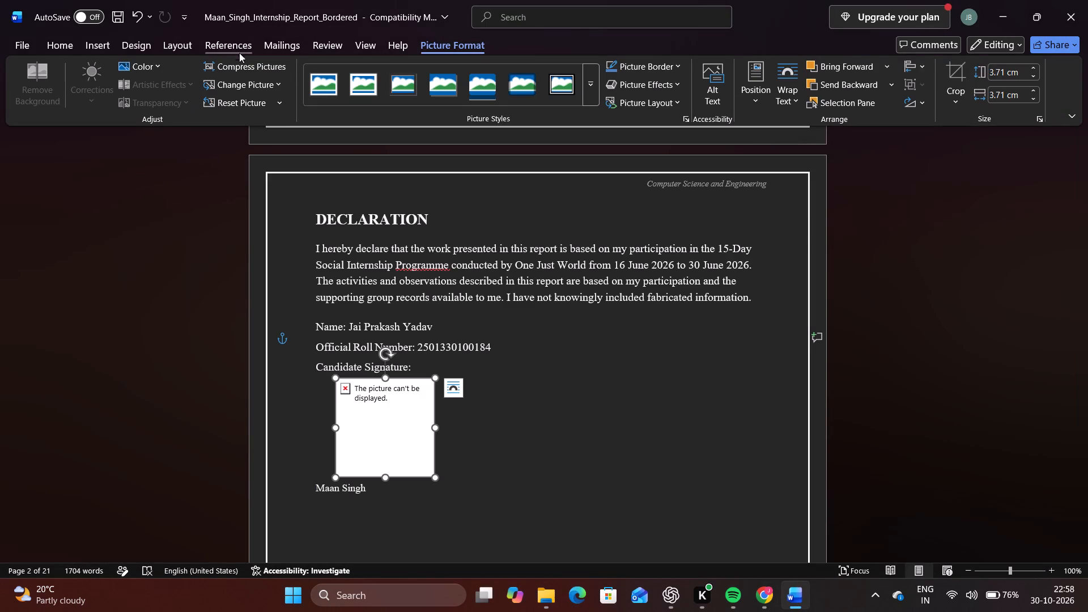
click(237, 88)
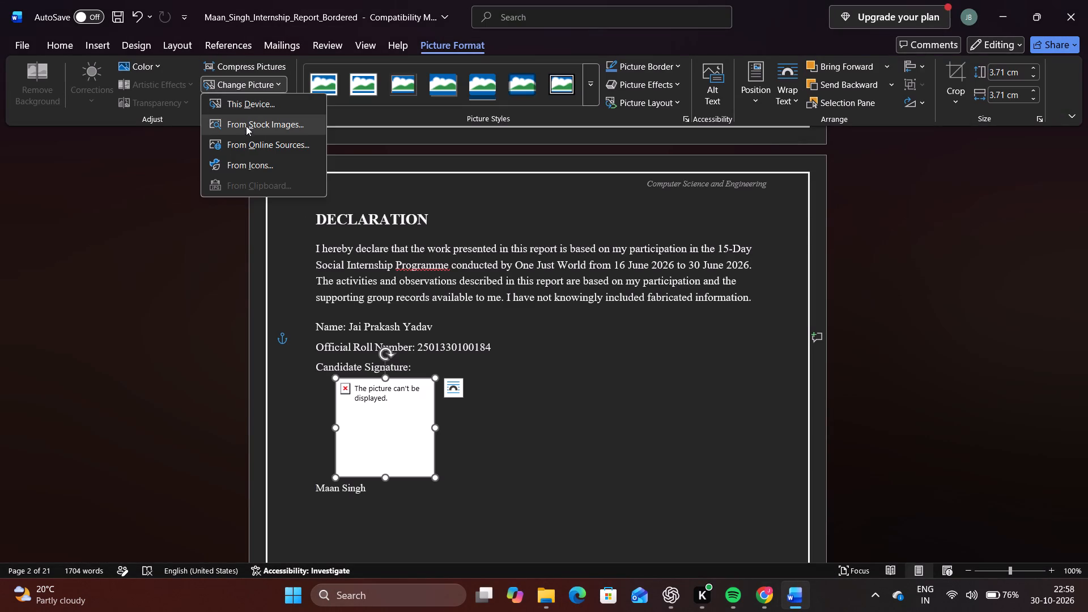
click(255, 105)
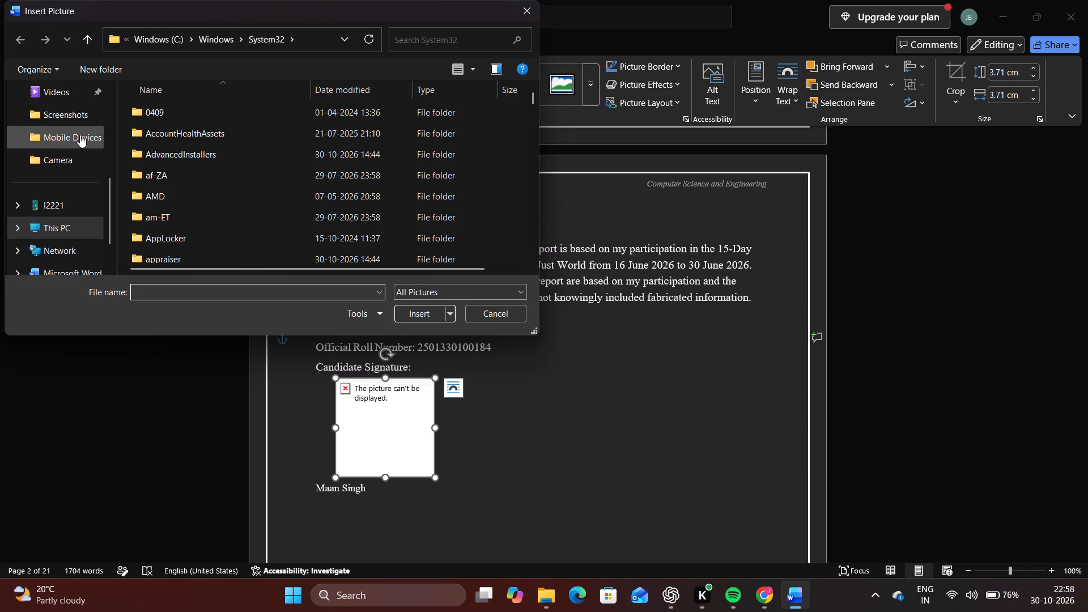
scroll(91, 131, up, 3)
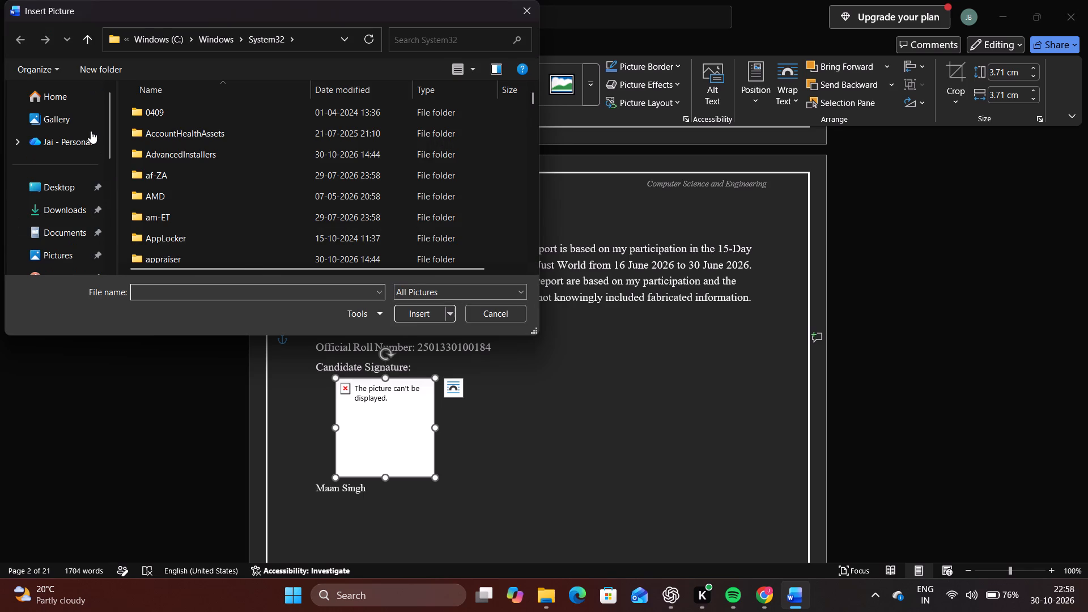
scroll(91, 131, up, 1)
click(70, 184)
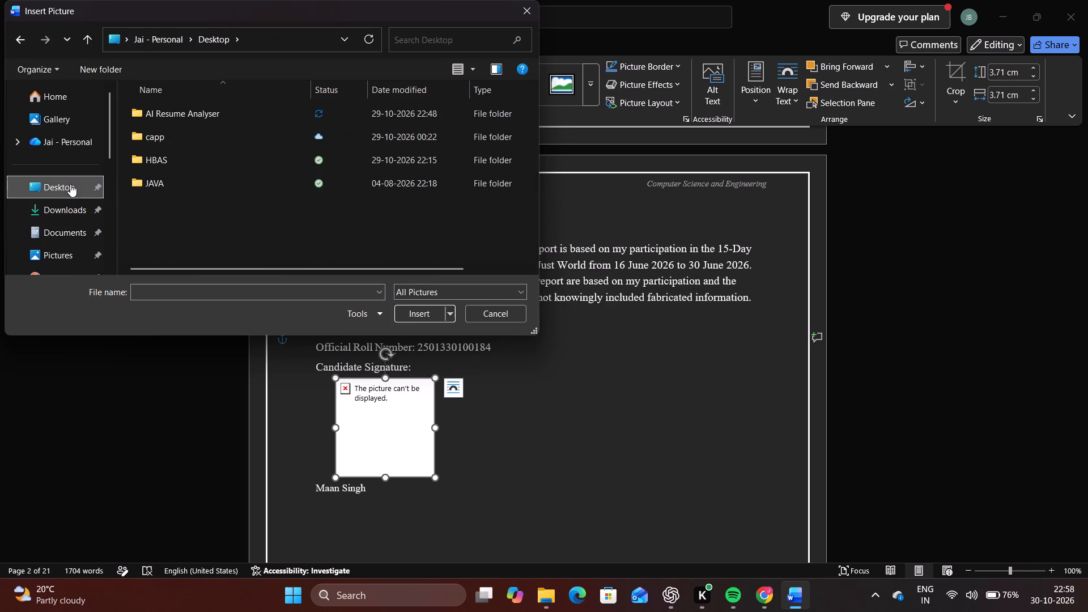
scroll(207, 145, up, 5)
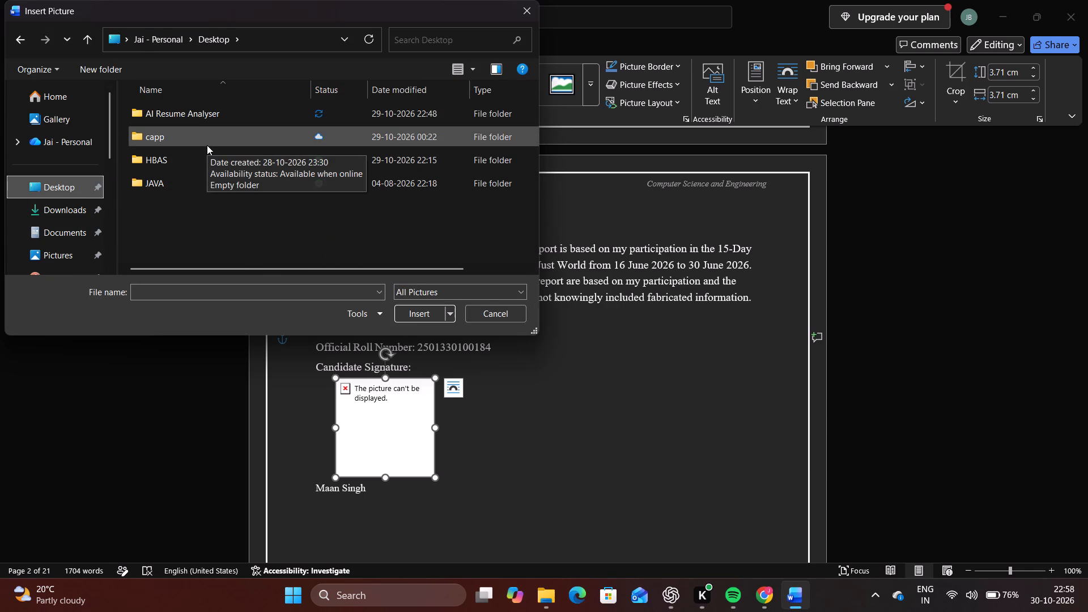
click(242, 49)
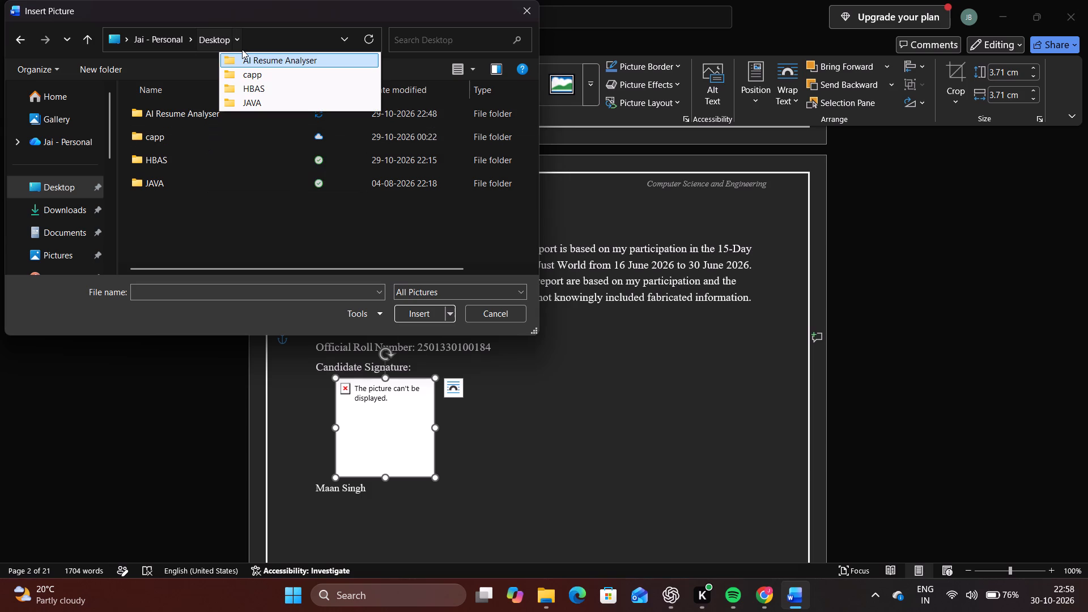
click(111, 233)
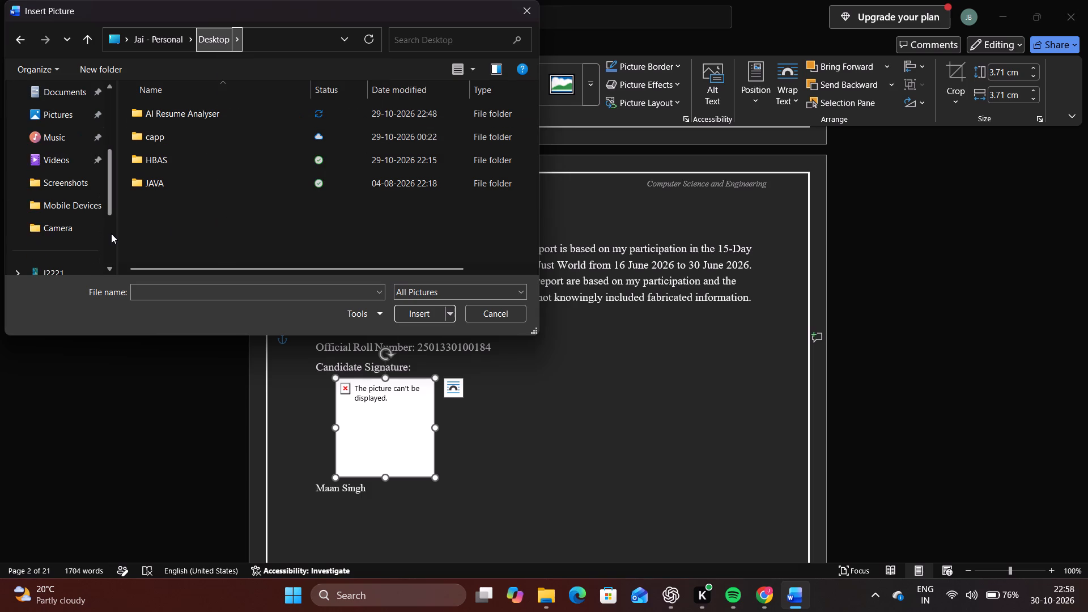
scroll(23, 137, up, 10)
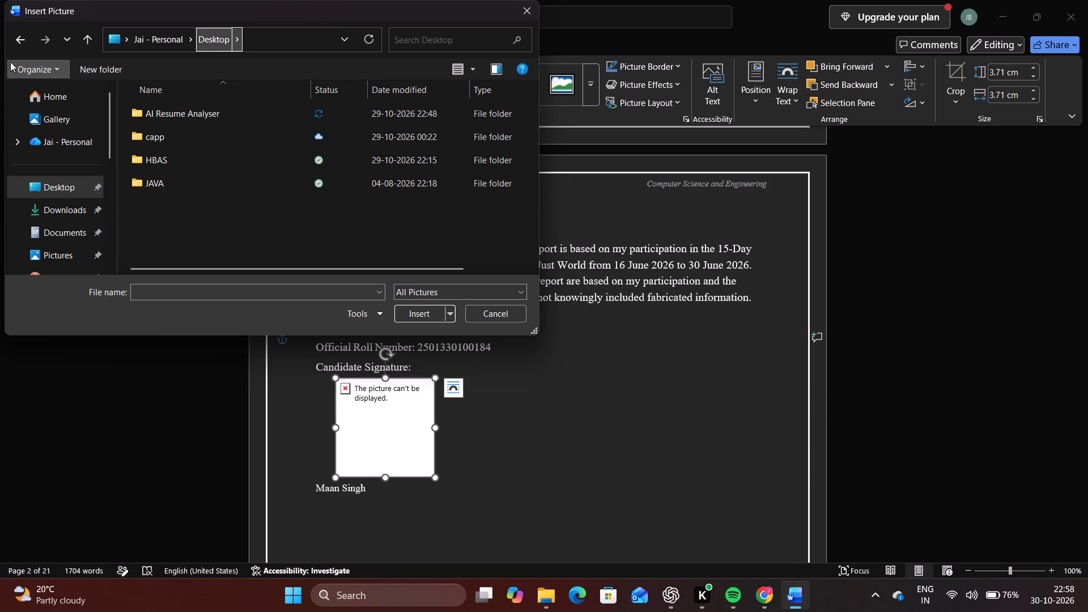
Look through the Gallery and Home locations in the picture chooser for a signature image.
click(48, 112)
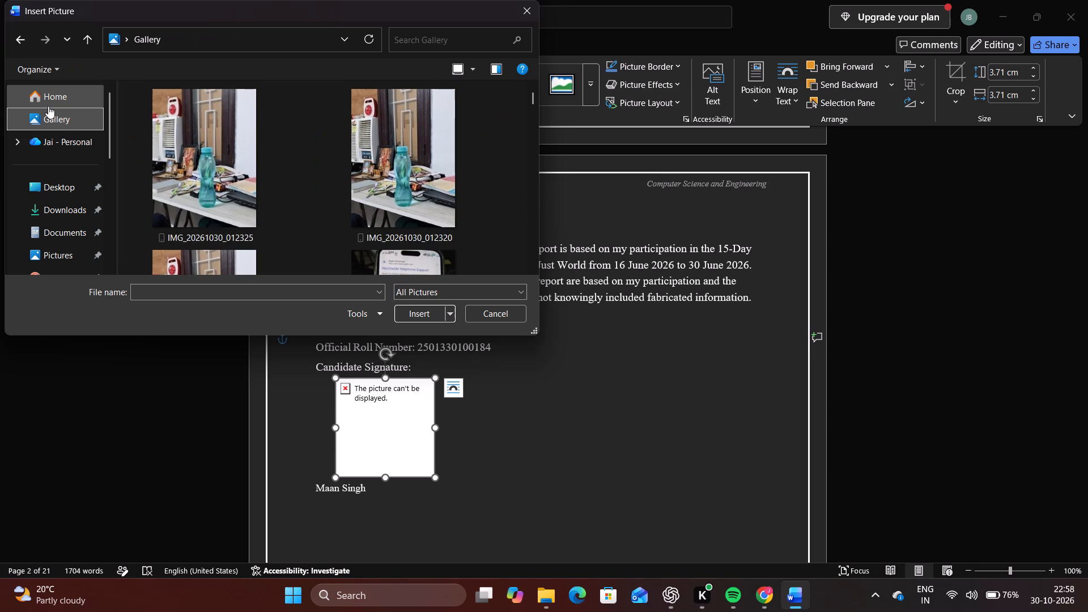
click(48, 106)
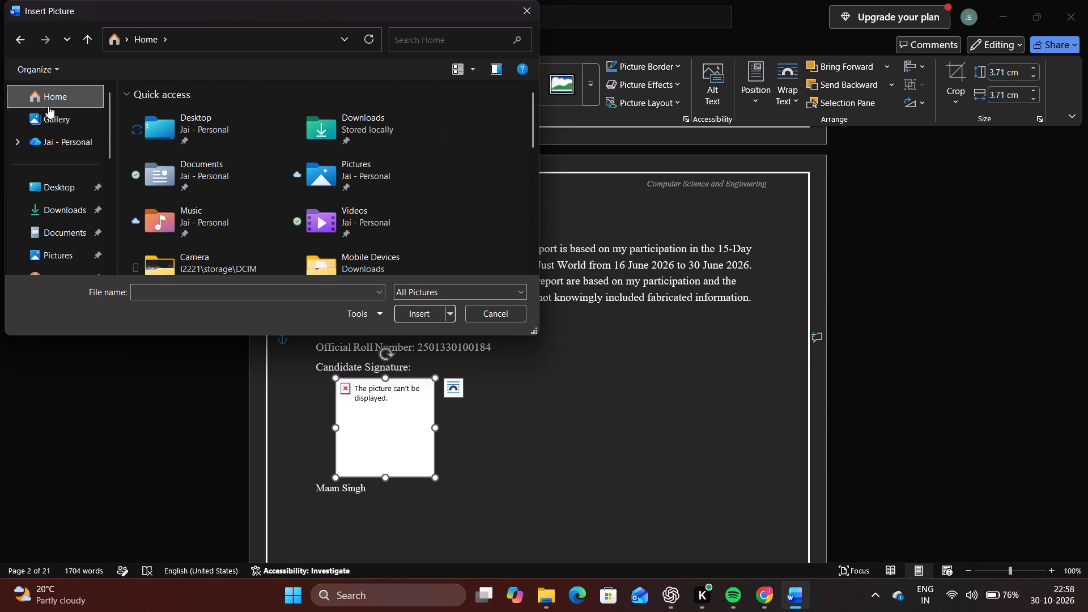
click(45, 118)
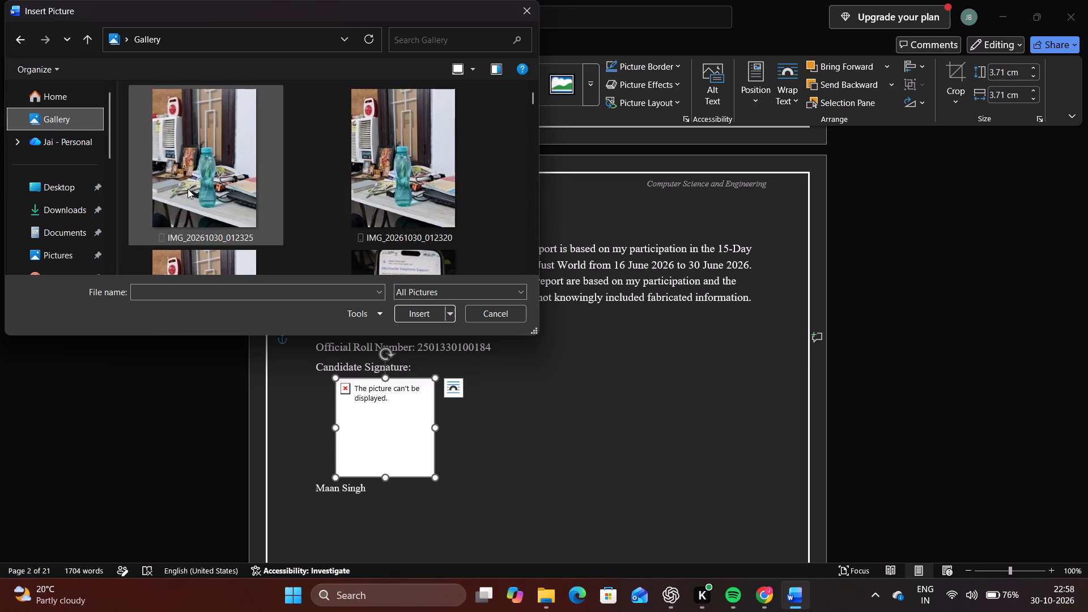
scroll(188, 189, up, 1)
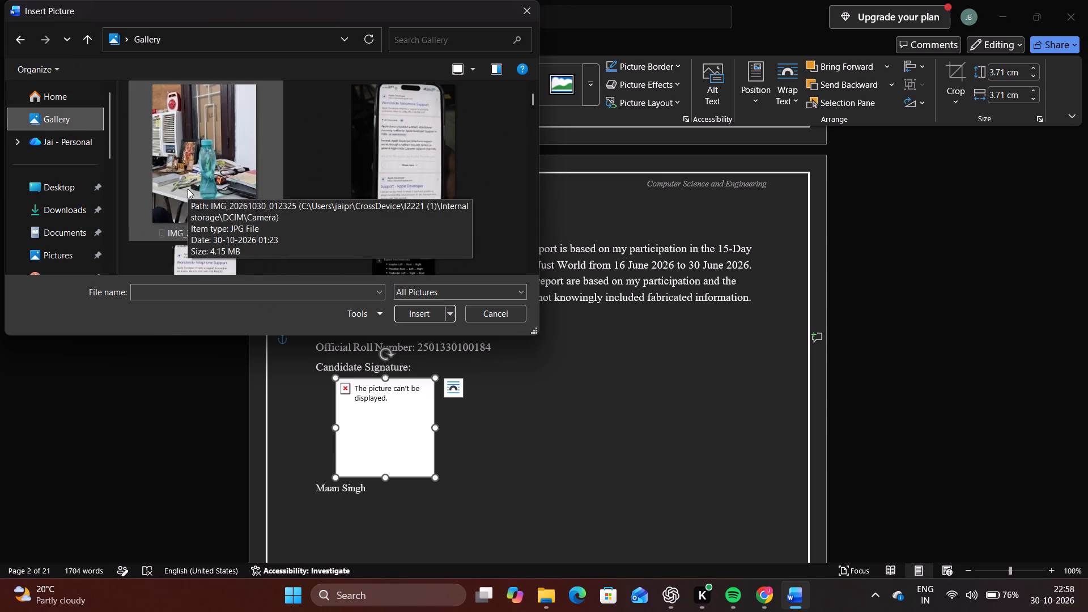
scroll(188, 189, up, 3)
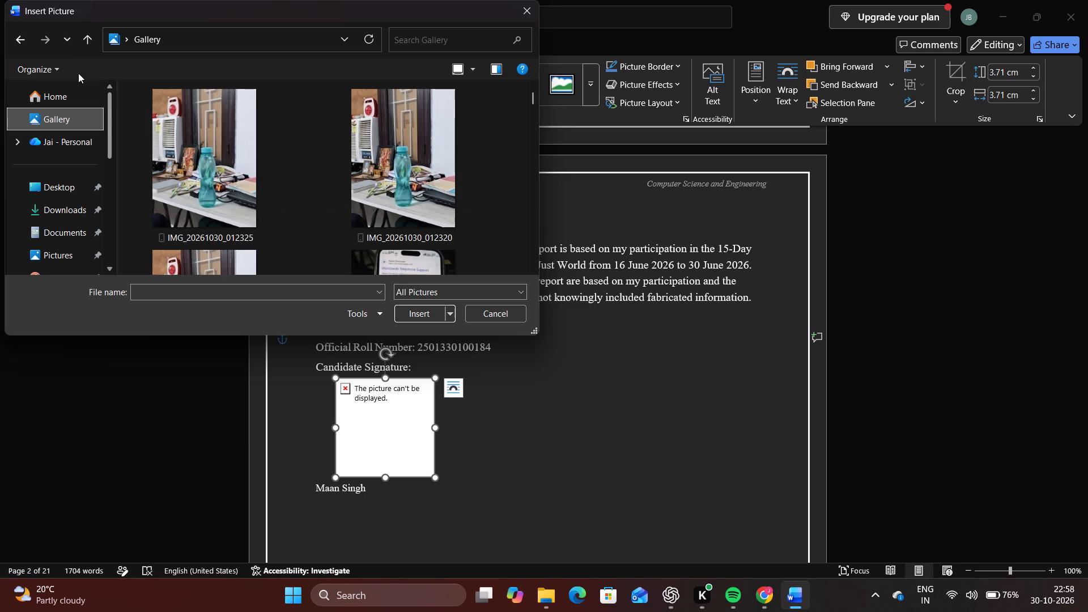
click(56, 99)
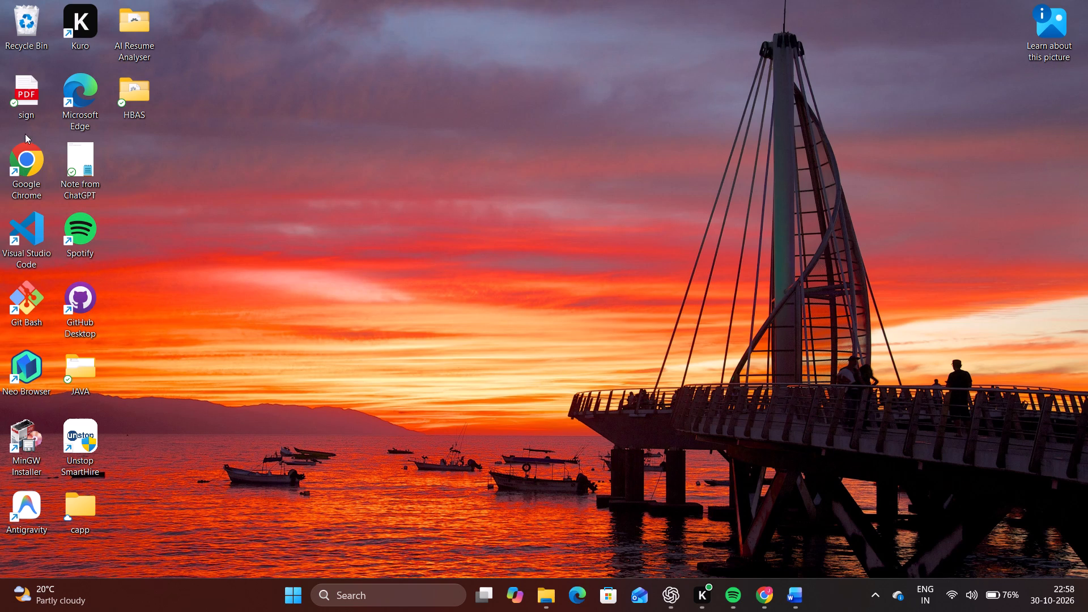
Open the sign PDF from the Desktop and take a screenshot of just the signature image area.
double_click(27, 80)
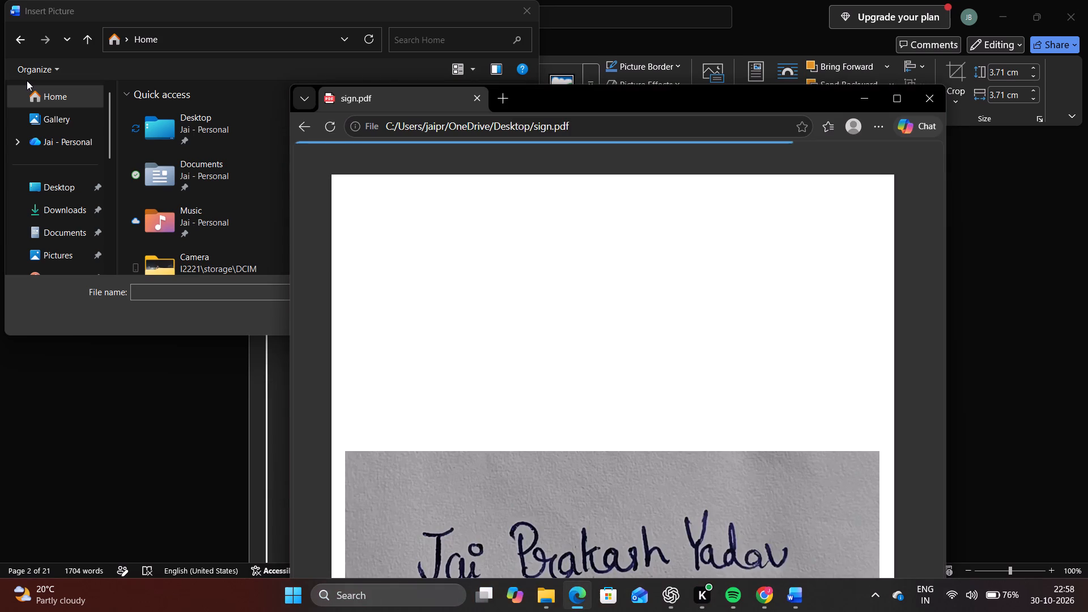
scroll(542, 301, down, 1)
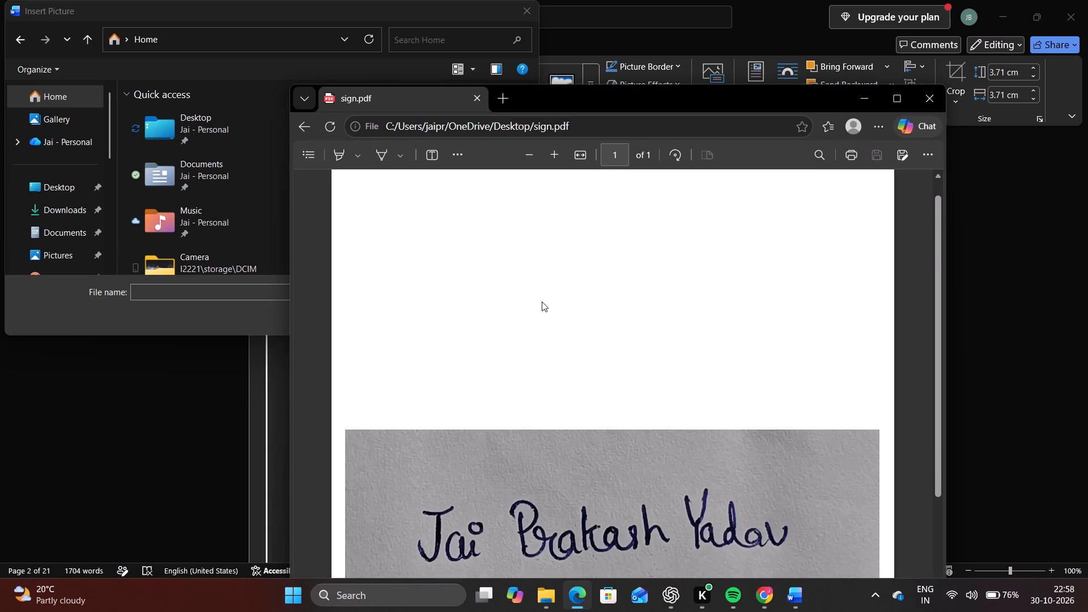
scroll(542, 301, down, 3)
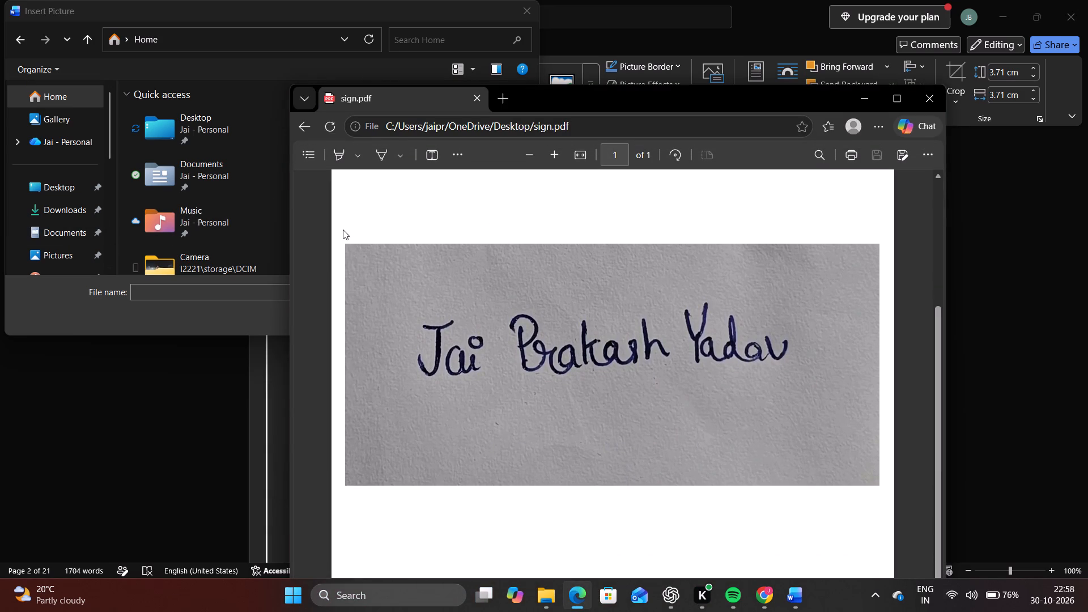
key(Print)
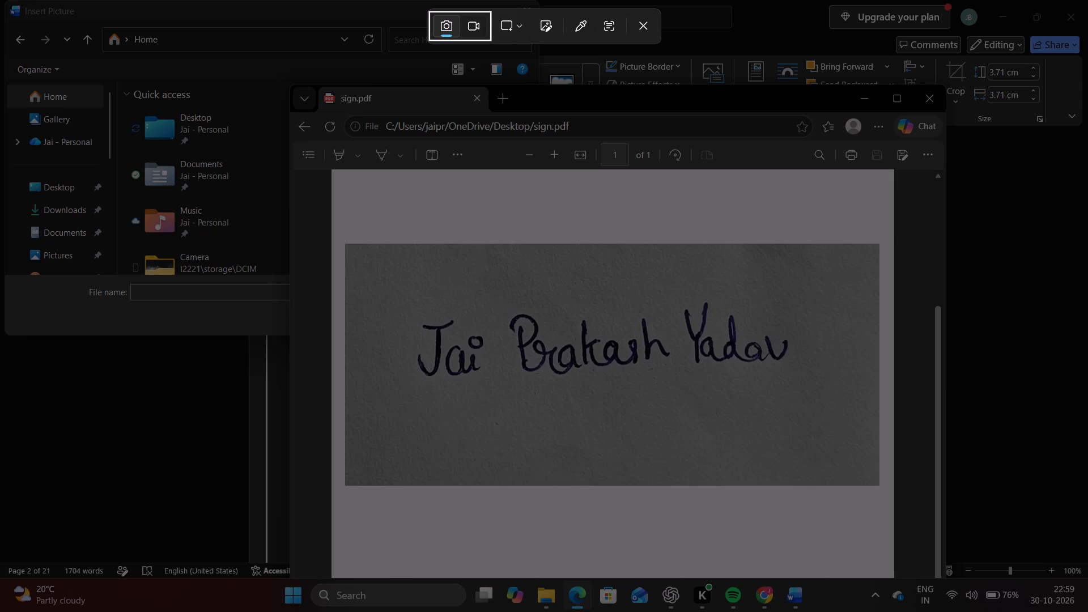
drag(343, 243, 885, 483)
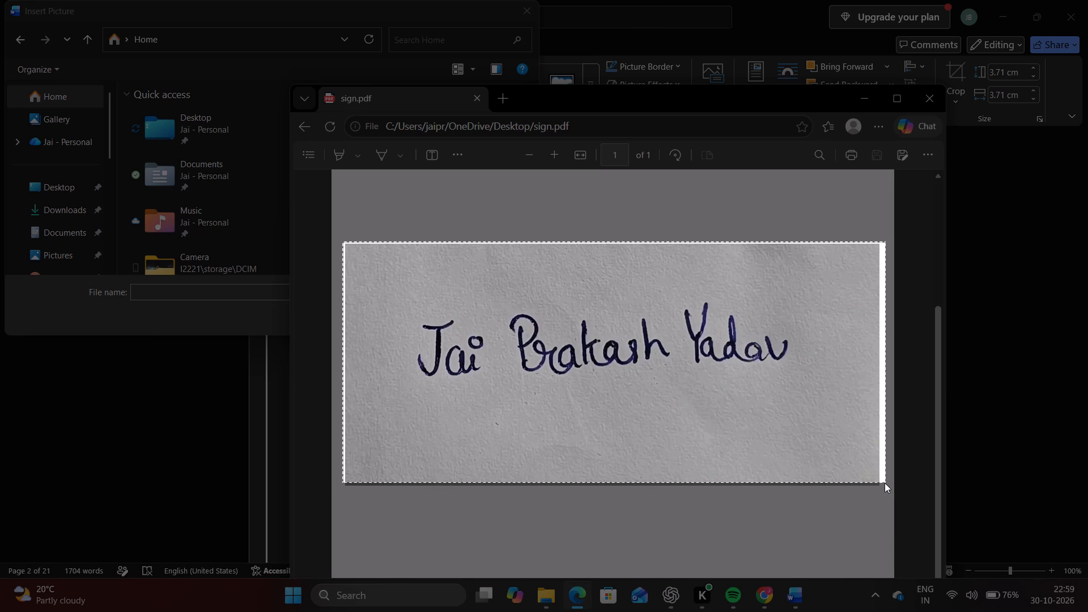
drag(885, 483, 879, 484)
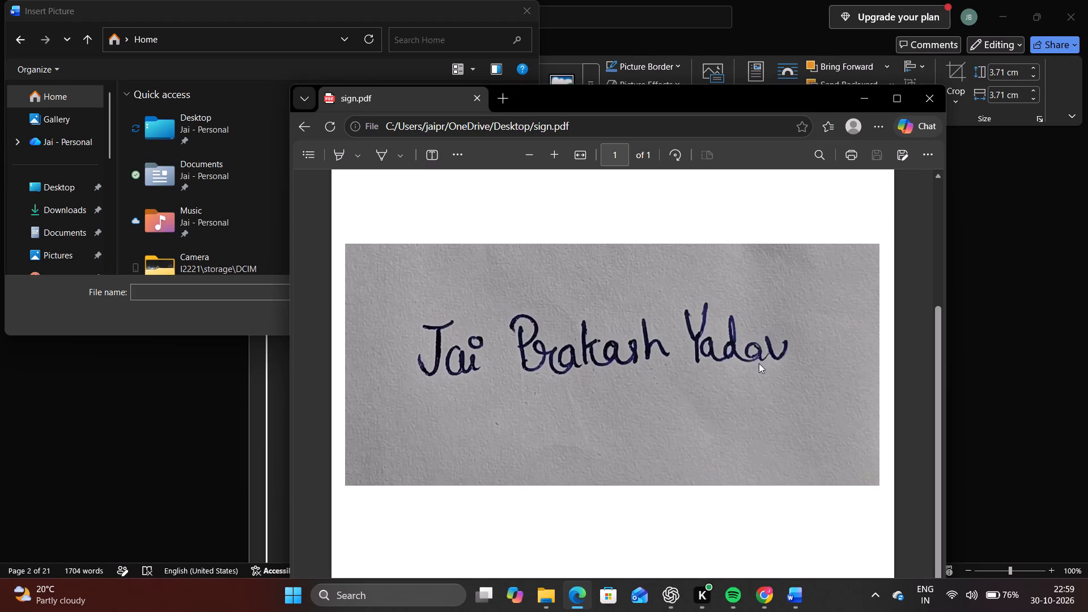
Return to Word's picture chooser, check Downloads and the Windows (C:) drive for the signature capture, and leave without inserting anything.
click(1055, 390)
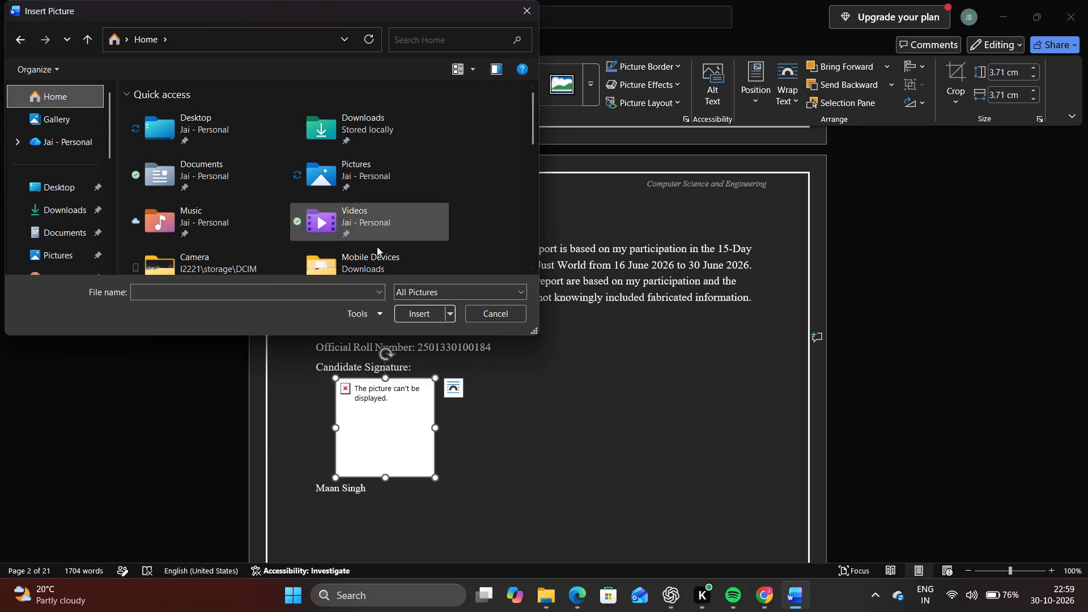
click(62, 228)
click(65, 214)
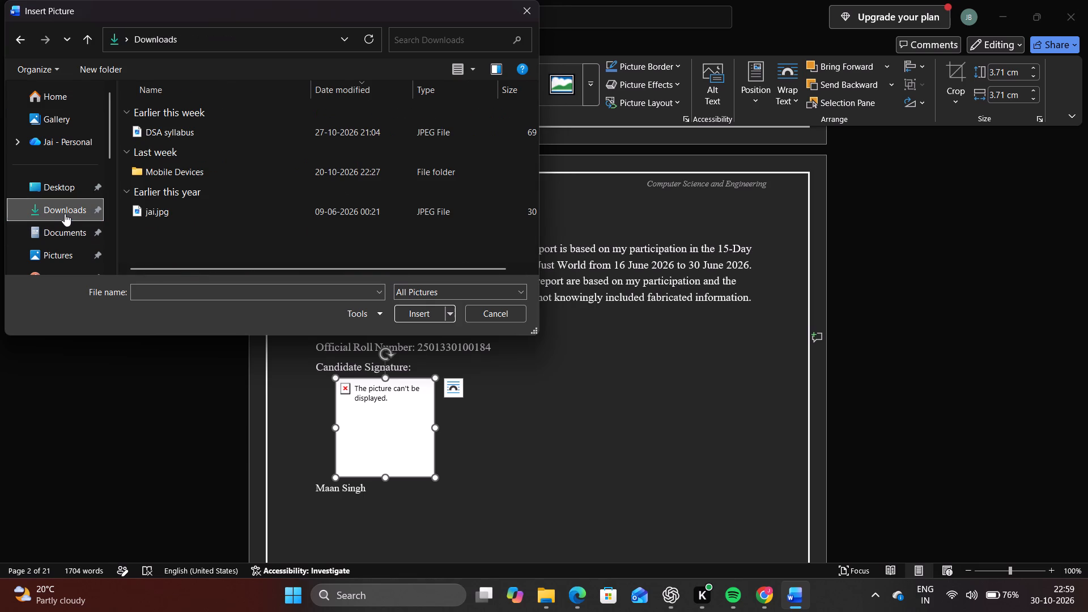
scroll(65, 214, down, 2)
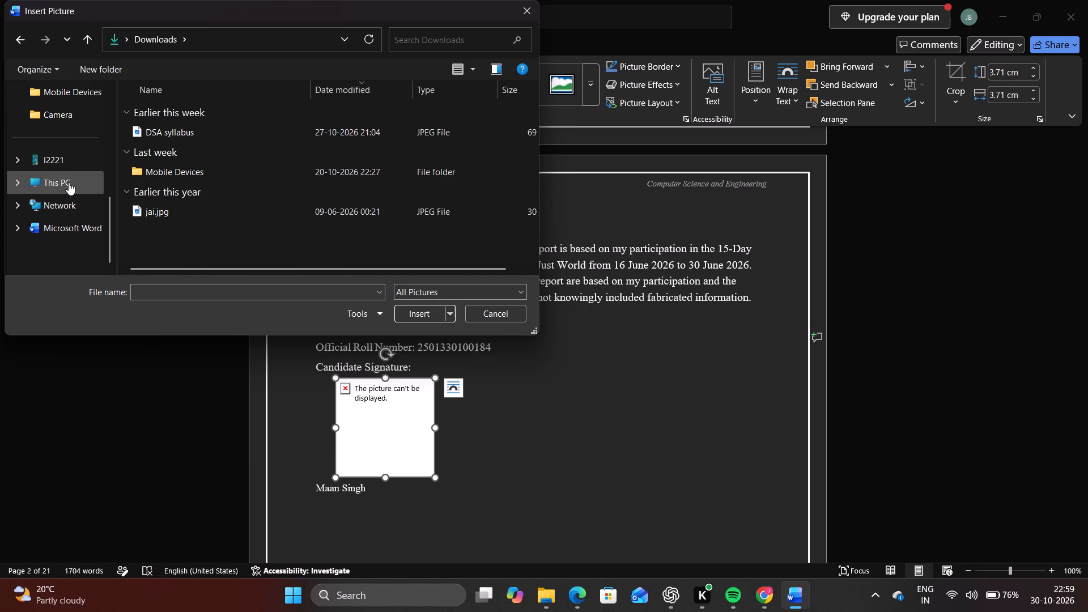
click(69, 182)
click(183, 103)
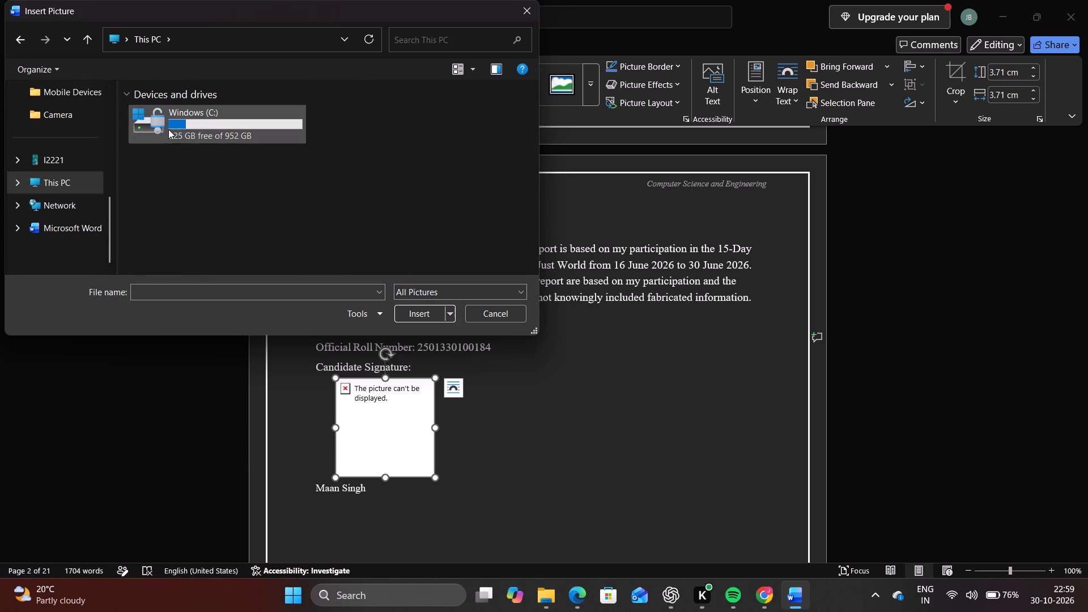
double_click(167, 132)
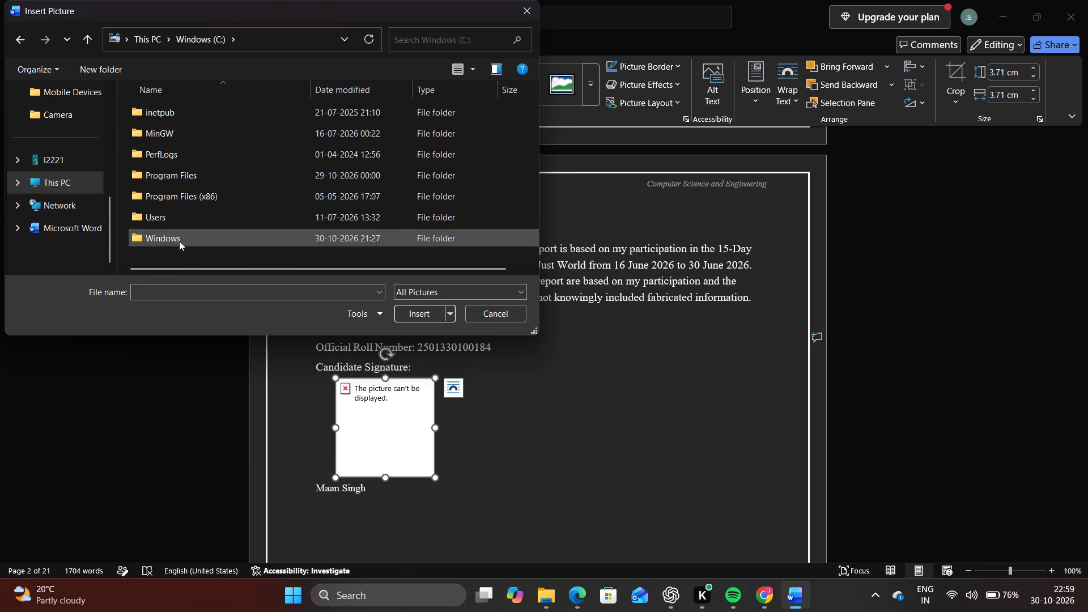
click(534, 19)
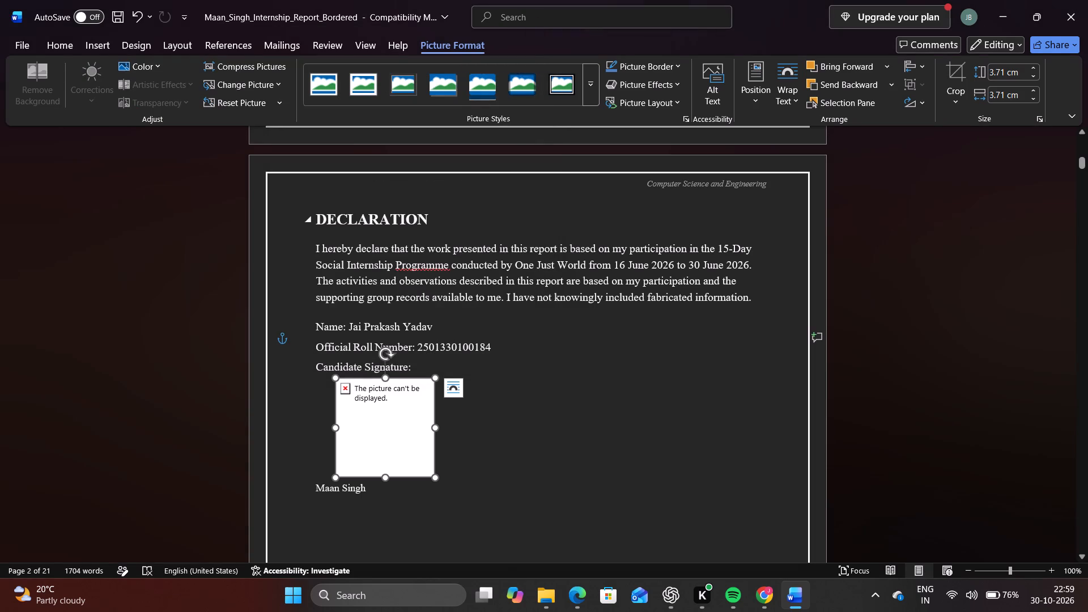
double_click(384, 422)
click(236, 80)
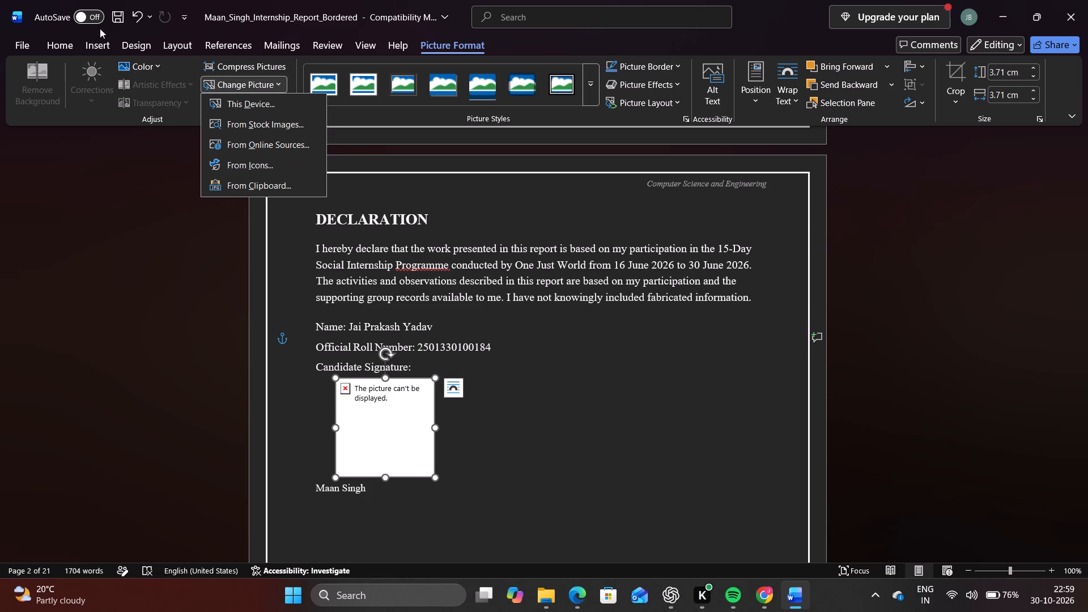
click(265, 109)
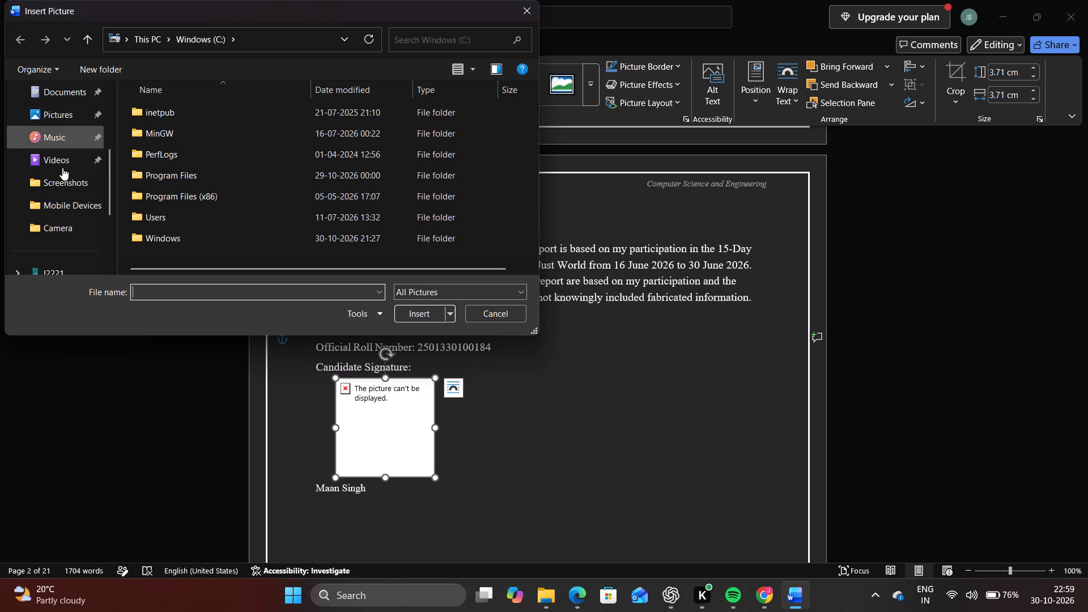
click(52, 189)
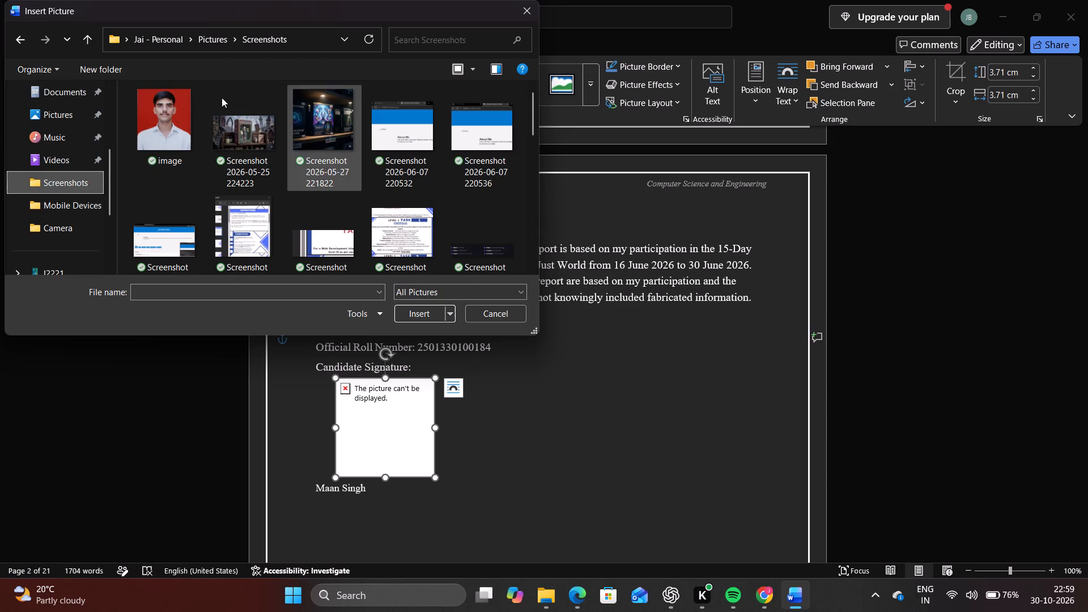
click(339, 35)
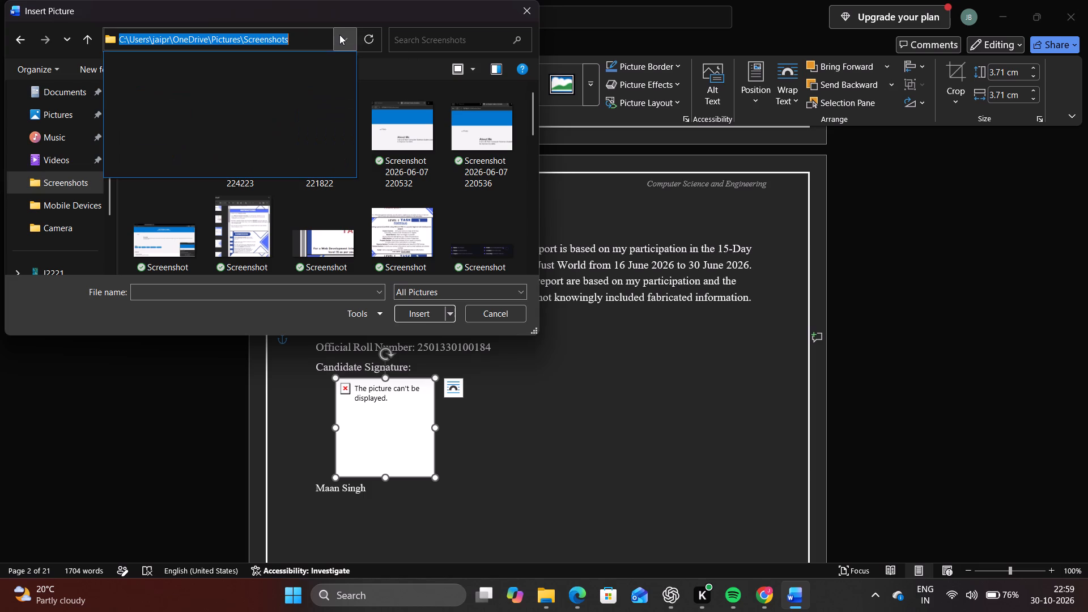
click(339, 35)
click(368, 33)
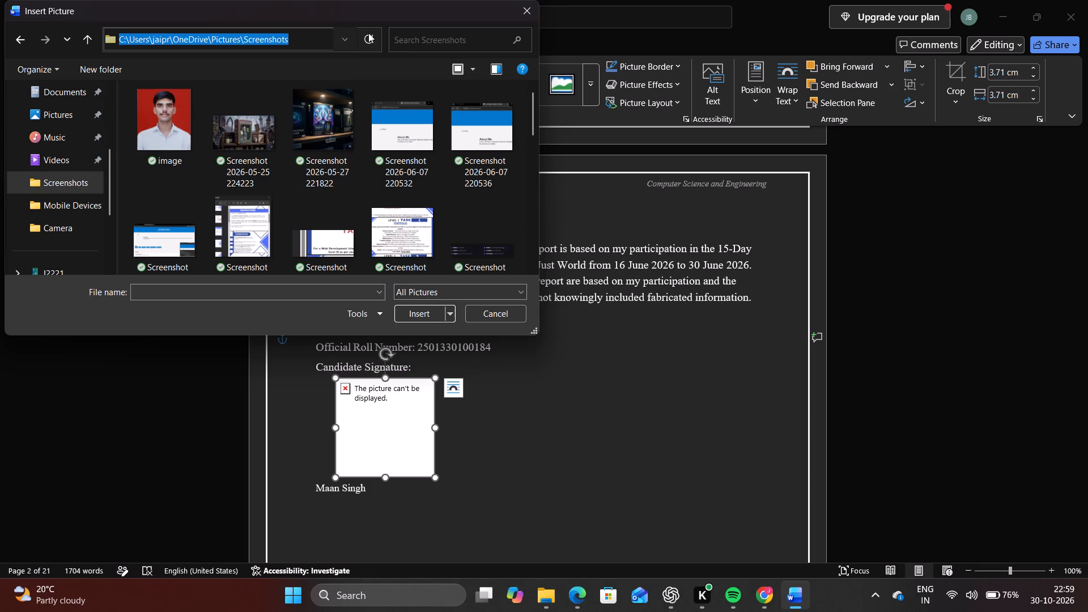
scroll(319, 126, down, 6)
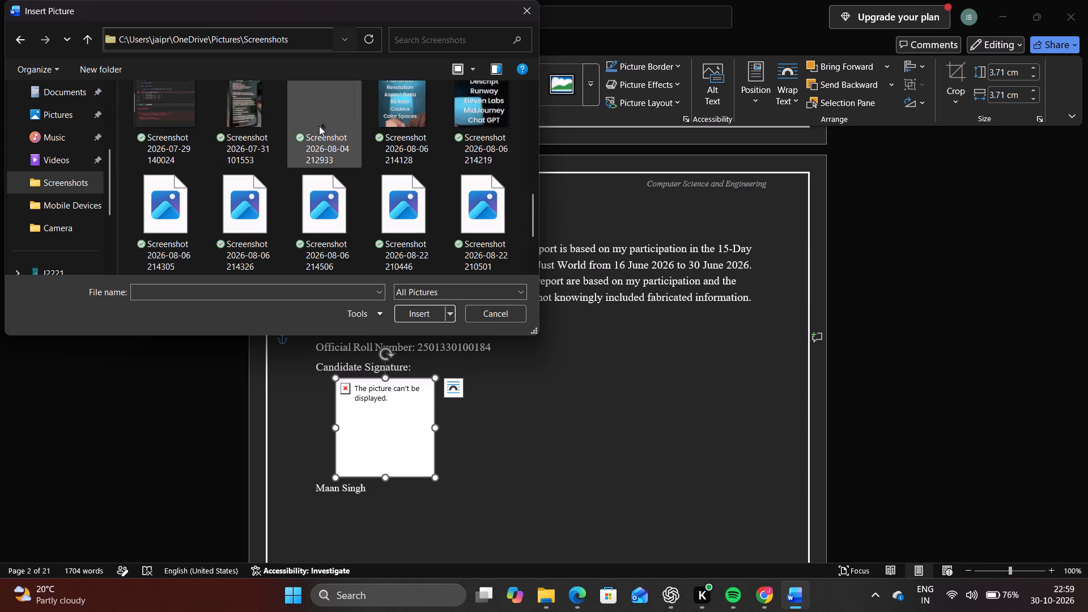
scroll(319, 126, down, 3)
click(478, 197)
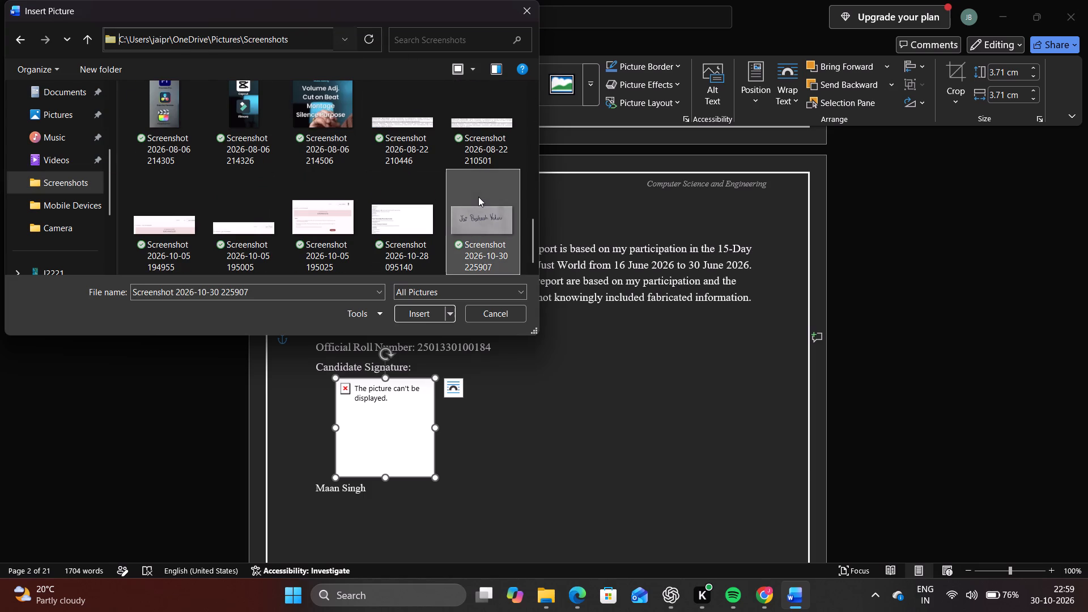
click(423, 315)
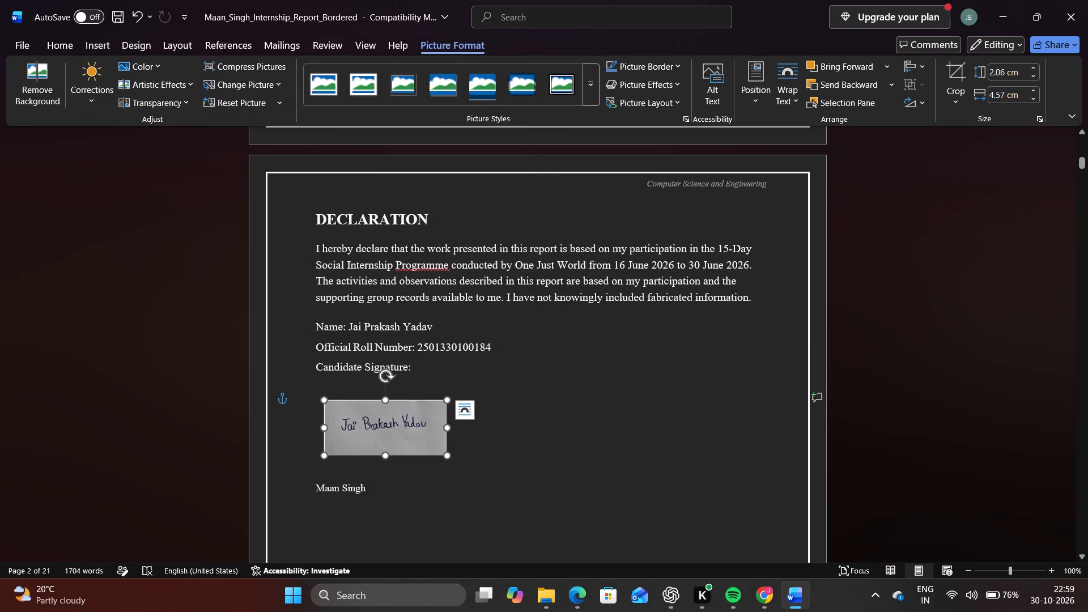
Look over the Declaration page and the Certificate from the Institute page for candidate details still needing replacement.
scroll(505, 418, down, 2)
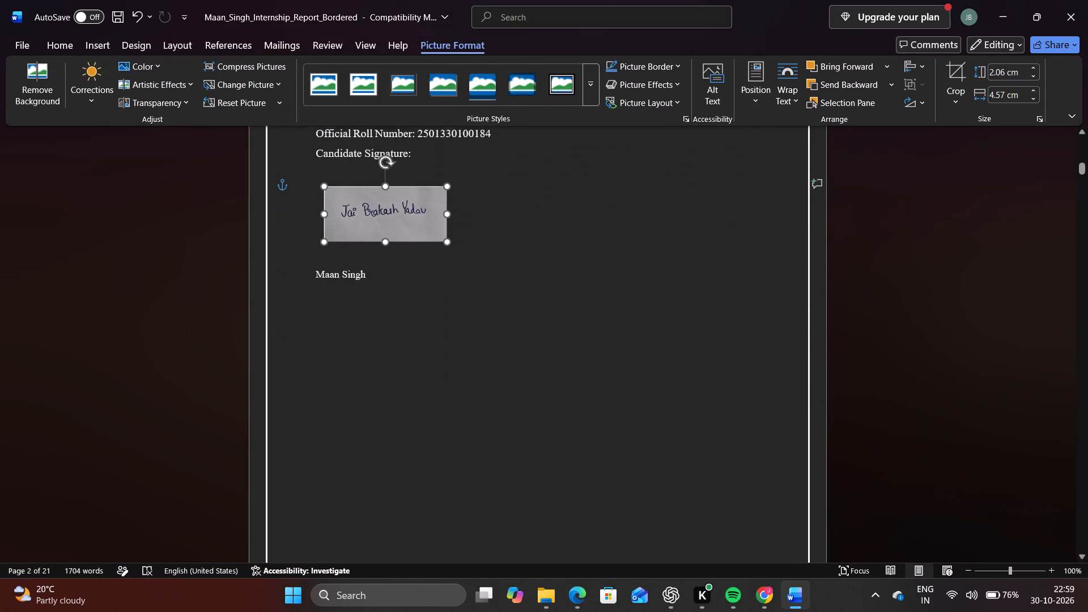
scroll(505, 418, down, 3)
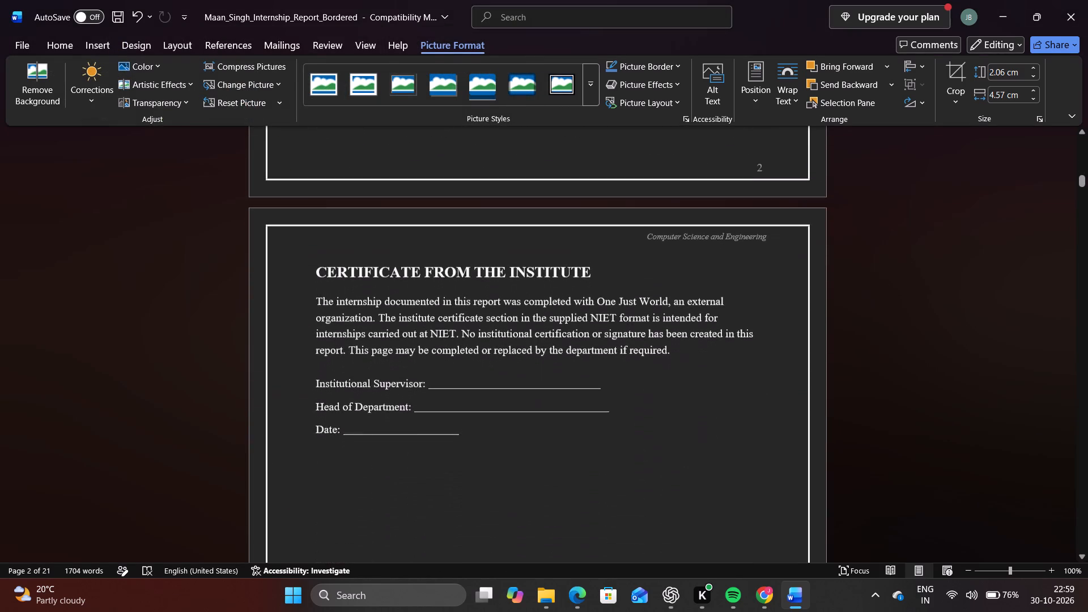
scroll(505, 418, down, 1)
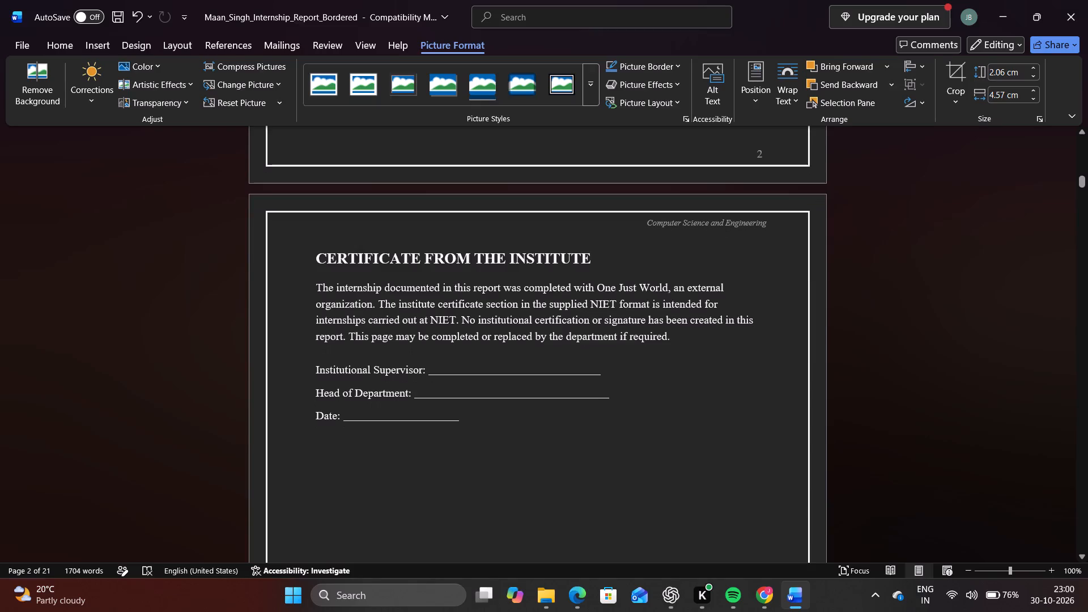
scroll(505, 418, up, 5)
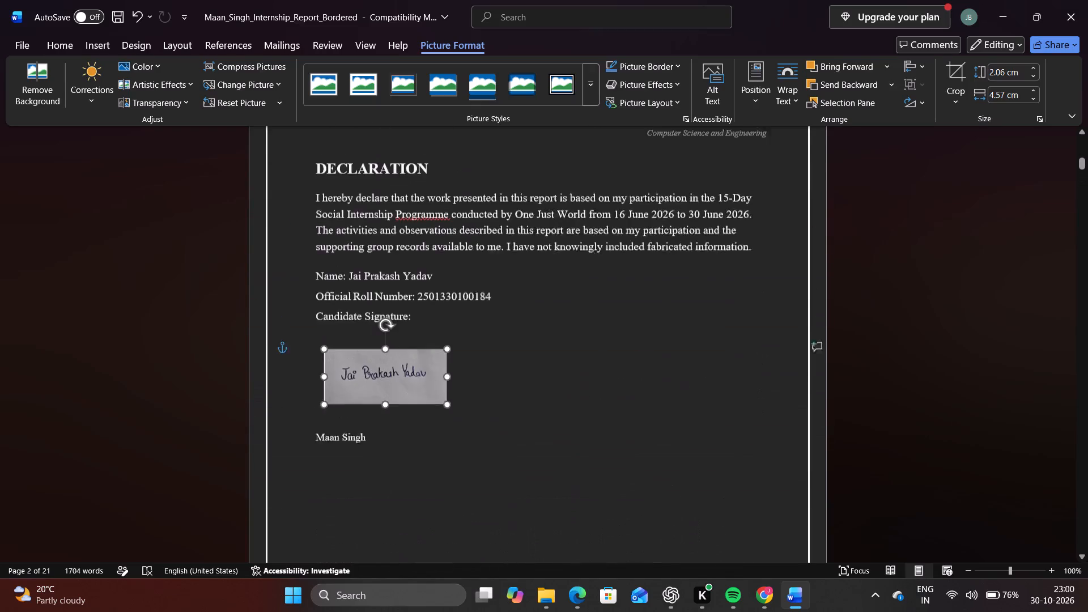
scroll(505, 418, down, 3)
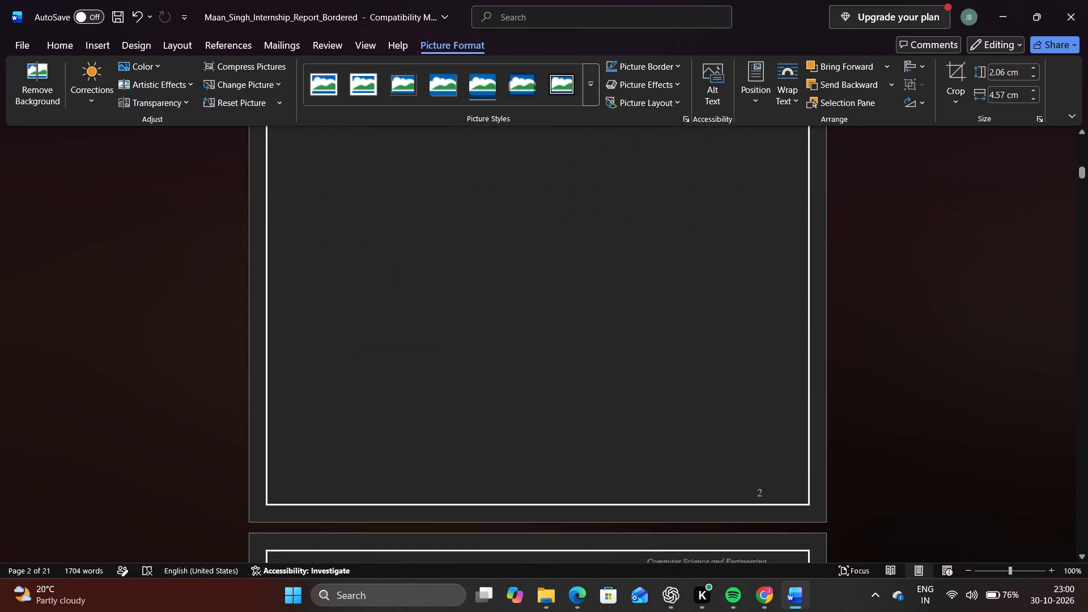
Turn on AutoSave for the report by uploading it to the personal OneDrive.
click(89, 16)
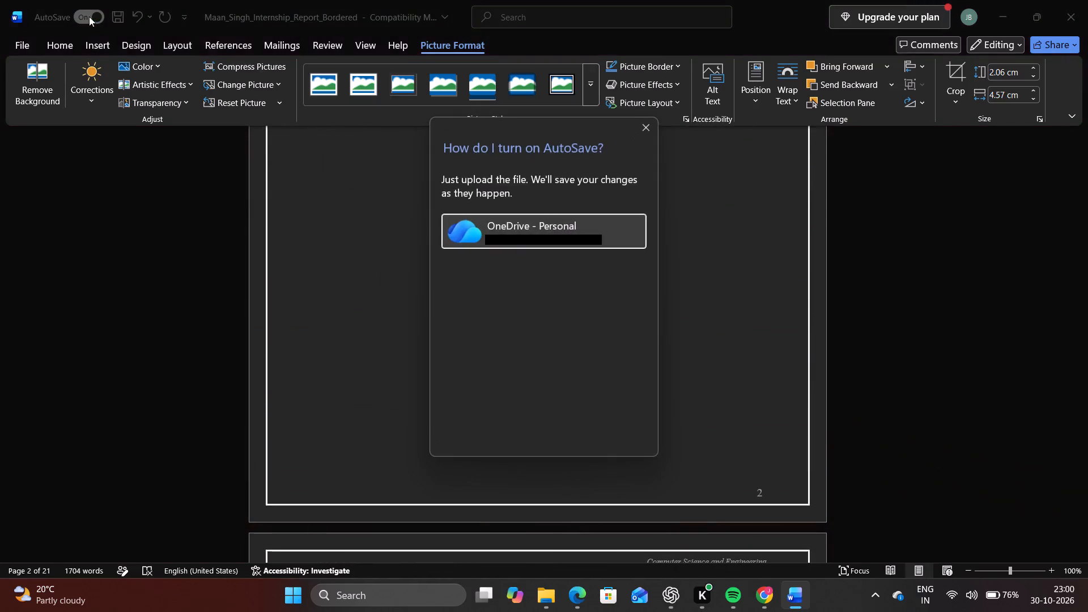
click(492, 231)
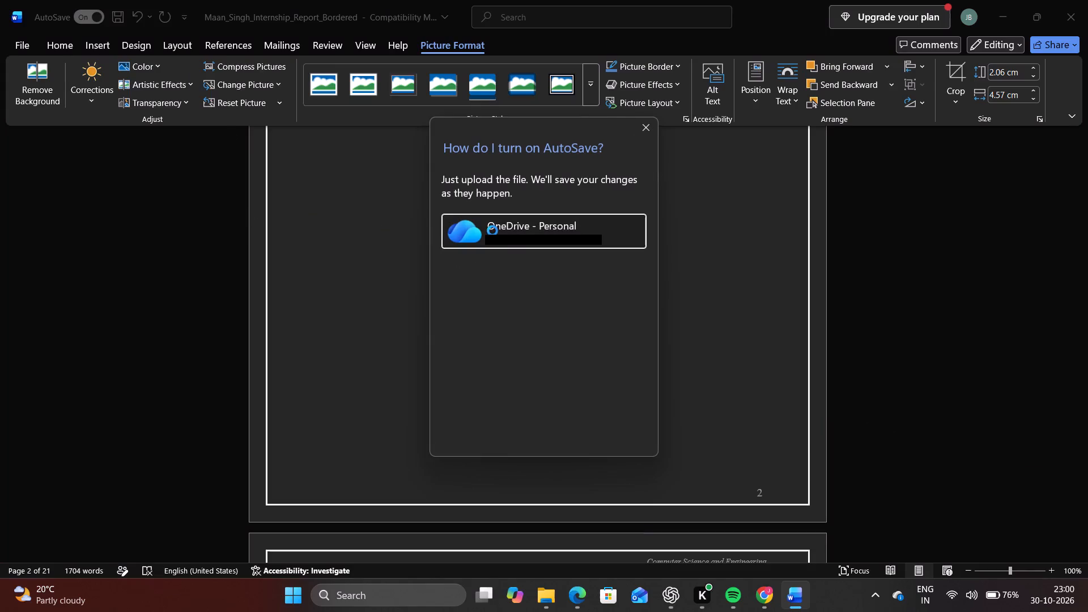
click(463, 228)
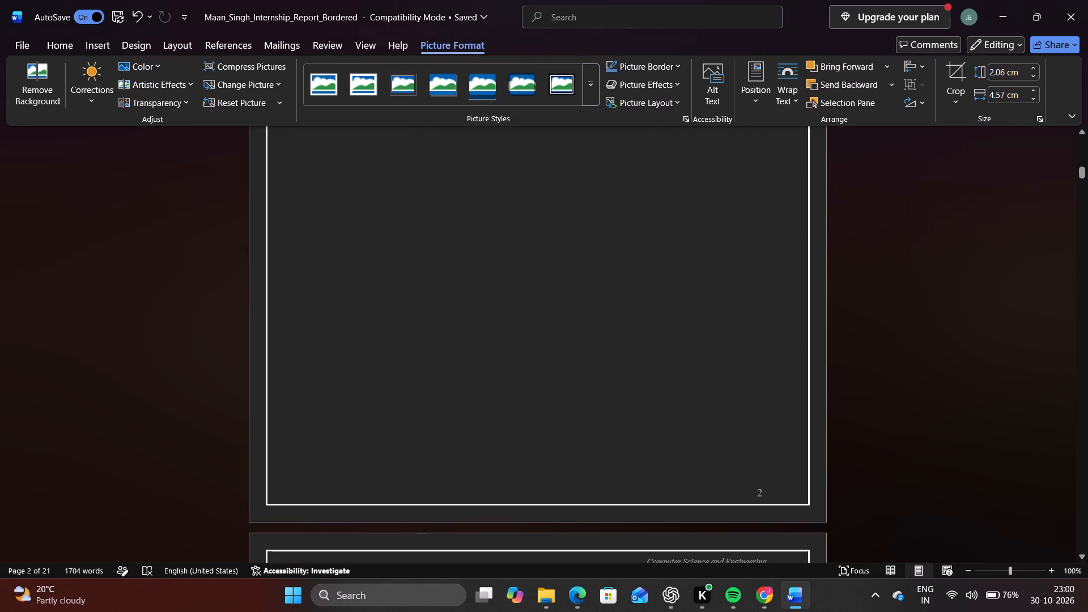
Replace the original candidate's name below the signature picture on the Declaration page with the new candidate's full name.
right_click(513, 353)
scroll(513, 353, up, 3)
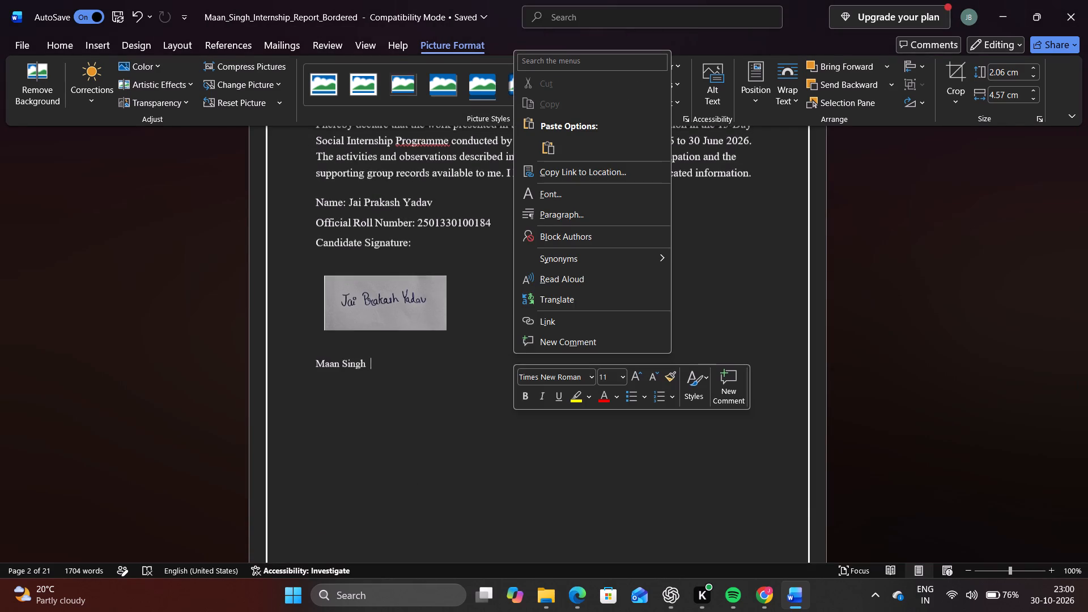
click(467, 409)
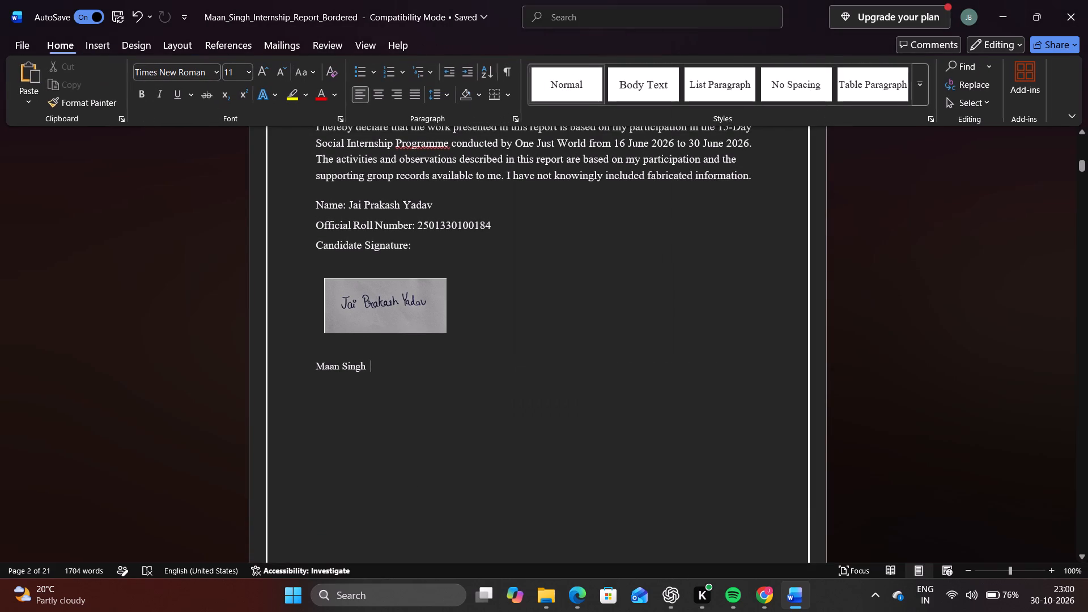
click(371, 363)
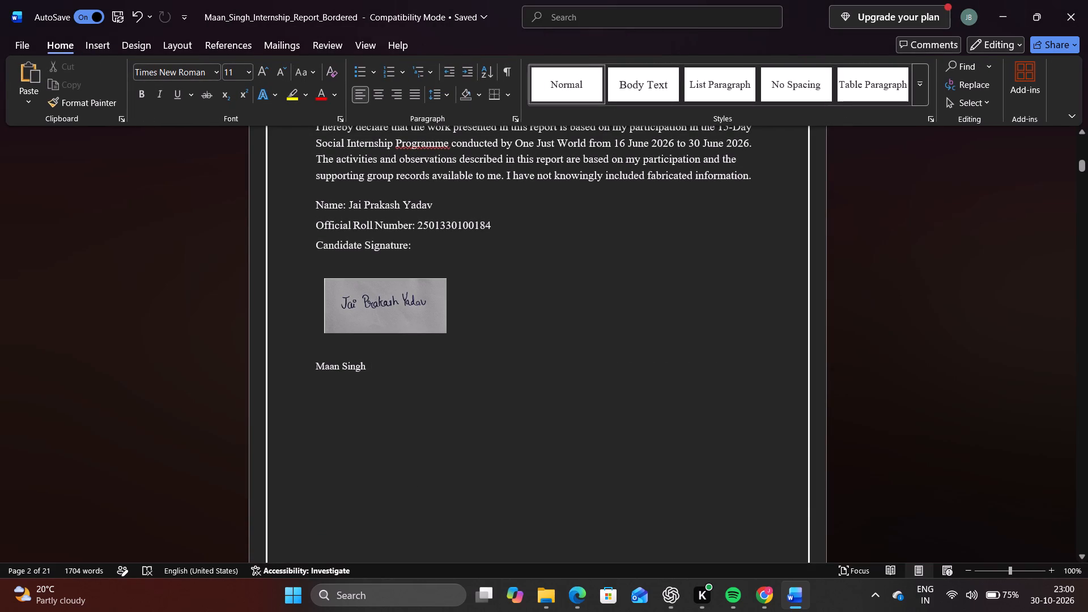
key(BackSpace)
key(BackSpace)
key(BackSpace)
key(BackSpace)
key(BackSpace)
key(BackSpace)
key(BackSpace)
key(BackSpace)
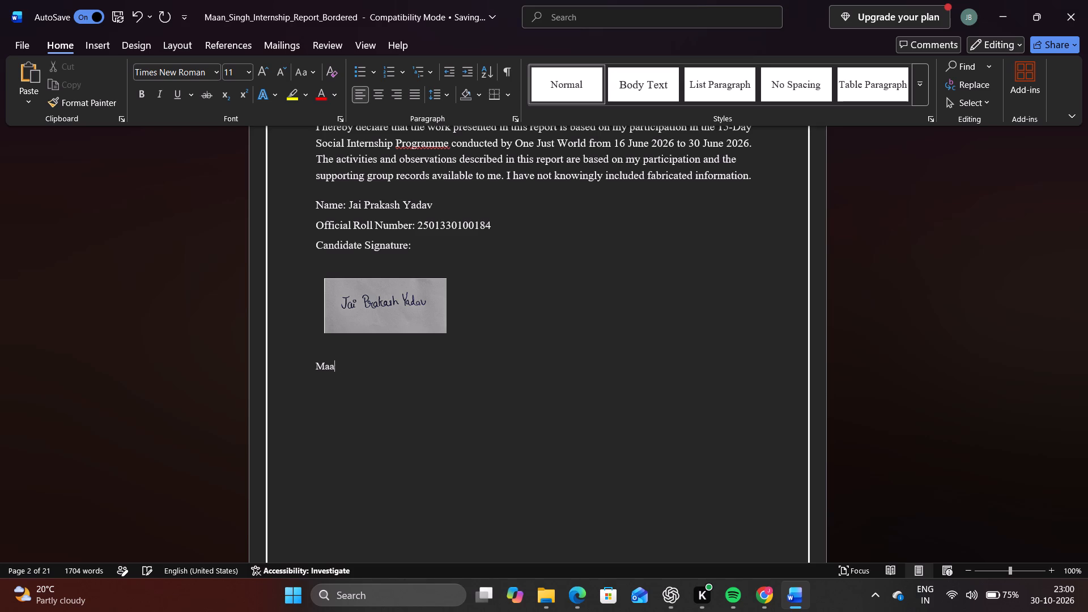
key(BackSpace)
key(BackSpace)
key(BackSpace)
key(BackSpace)
key(BackSpace)
key(Return)
key(Return)
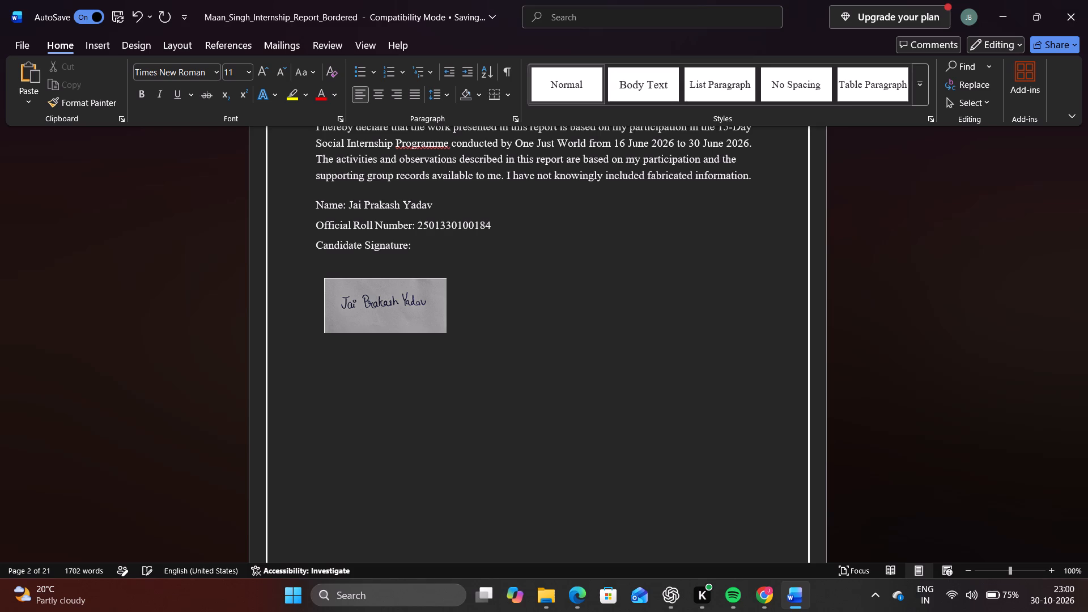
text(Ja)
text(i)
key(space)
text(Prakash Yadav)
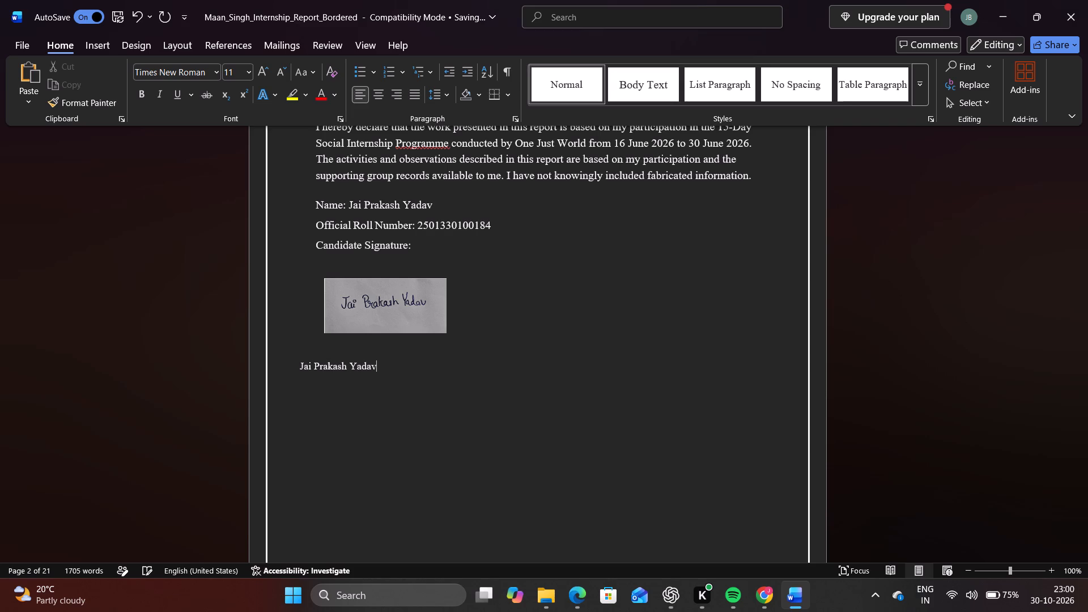
Examine the pages from the institute certificate through section 2.1 Programme and Group Context for remaining mentions of the original candidate.
scroll(398, 403, down, 4)
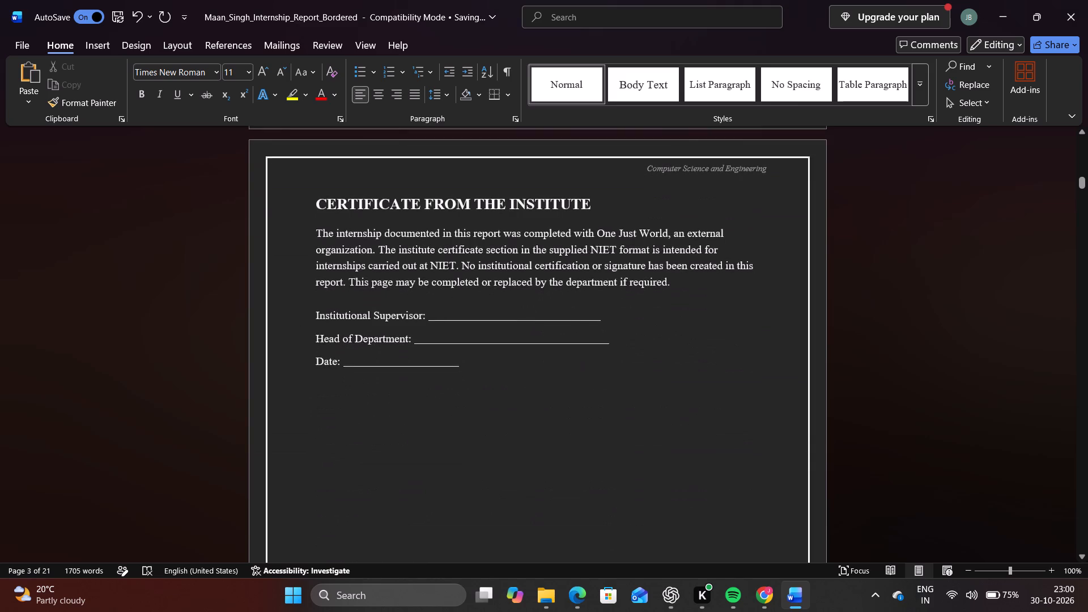
scroll(398, 403, down, 4)
scroll(398, 403, up, 1)
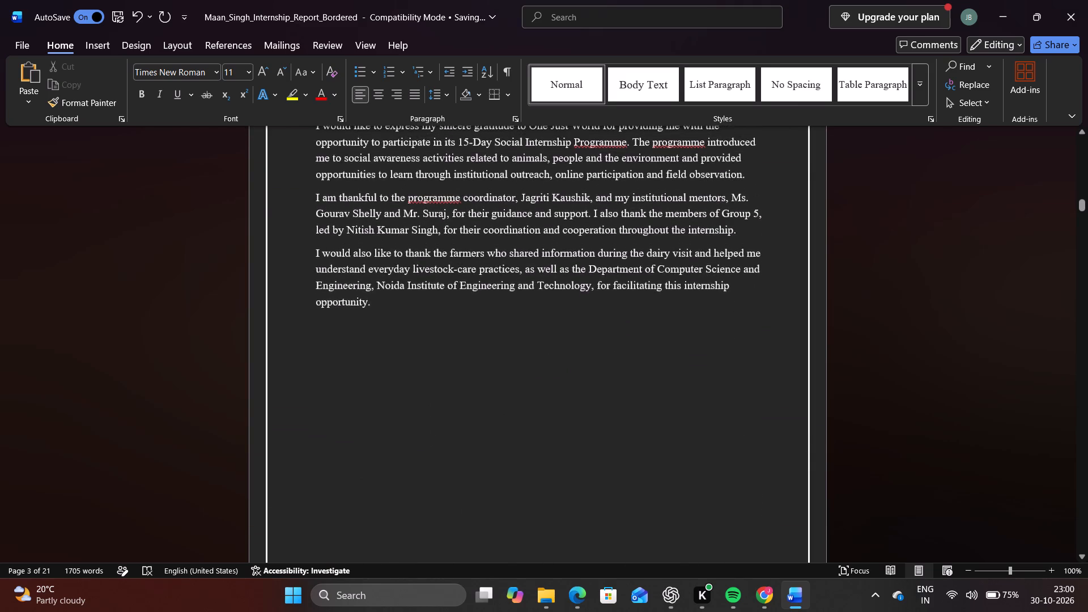
scroll(398, 403, up, 1)
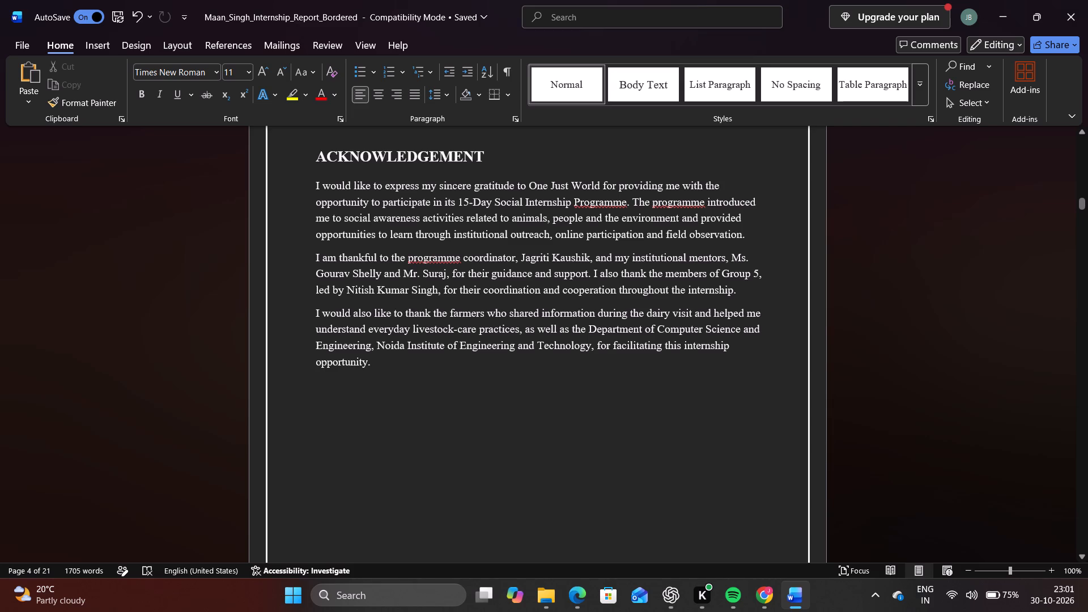
scroll(561, 385, down, 4)
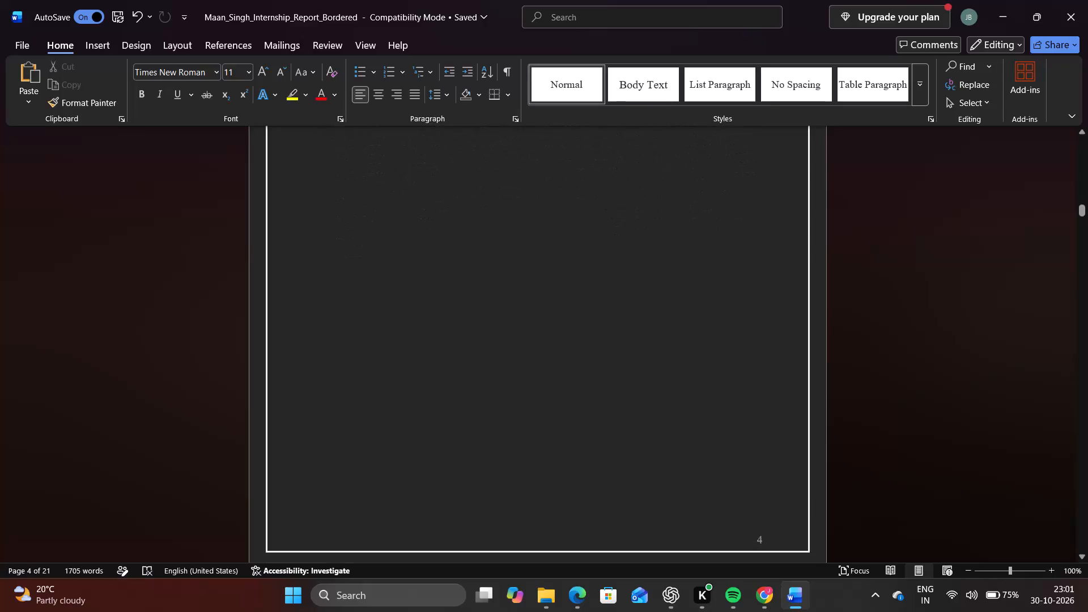
scroll(561, 385, down, 5)
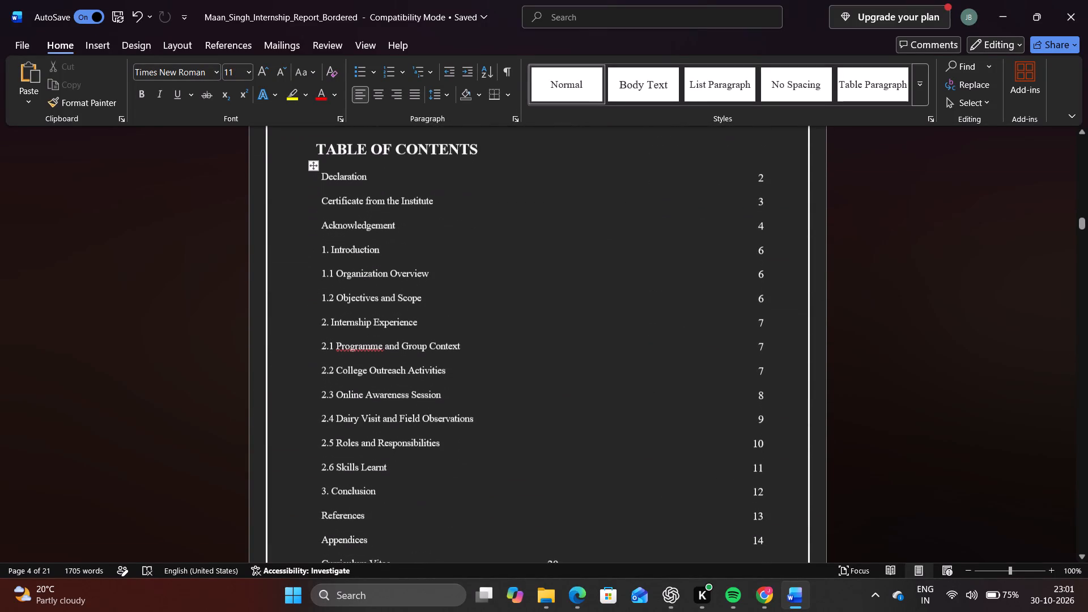
scroll(561, 385, down, 3)
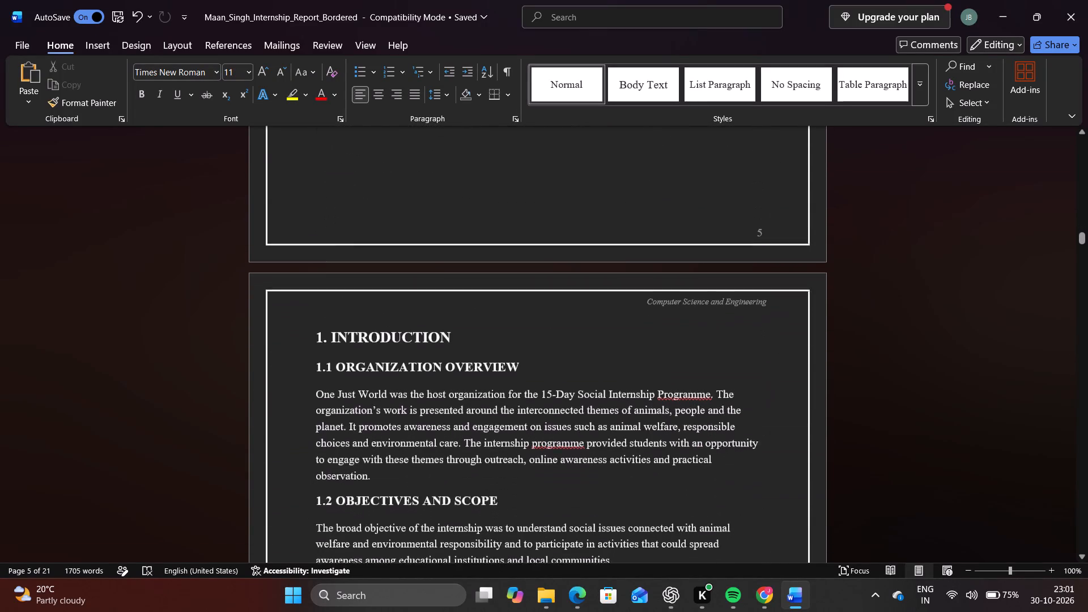
scroll(561, 385, down, 1)
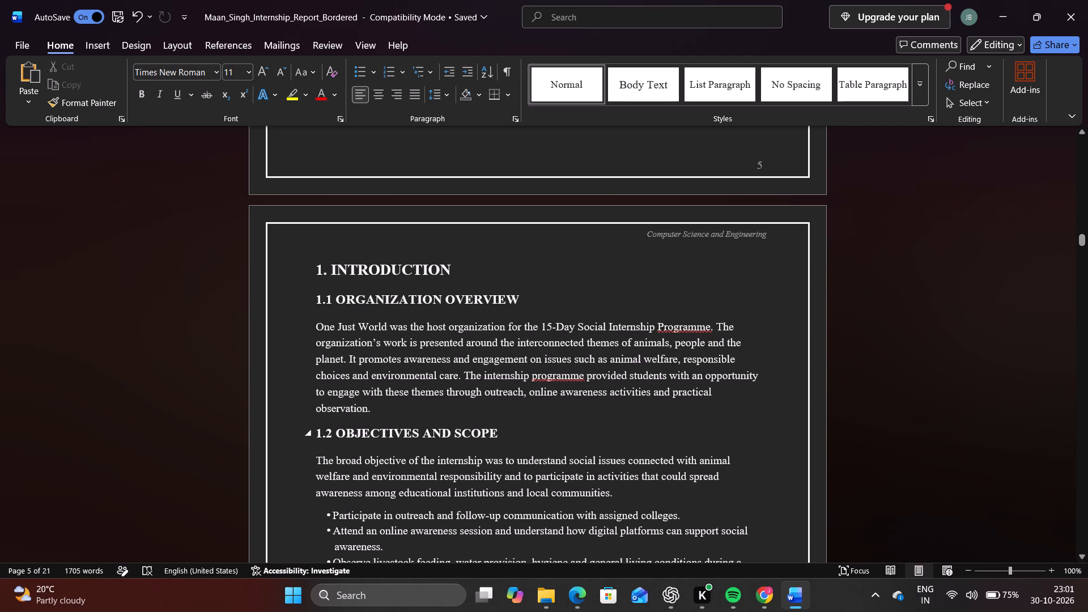
scroll(605, 420, down, 2)
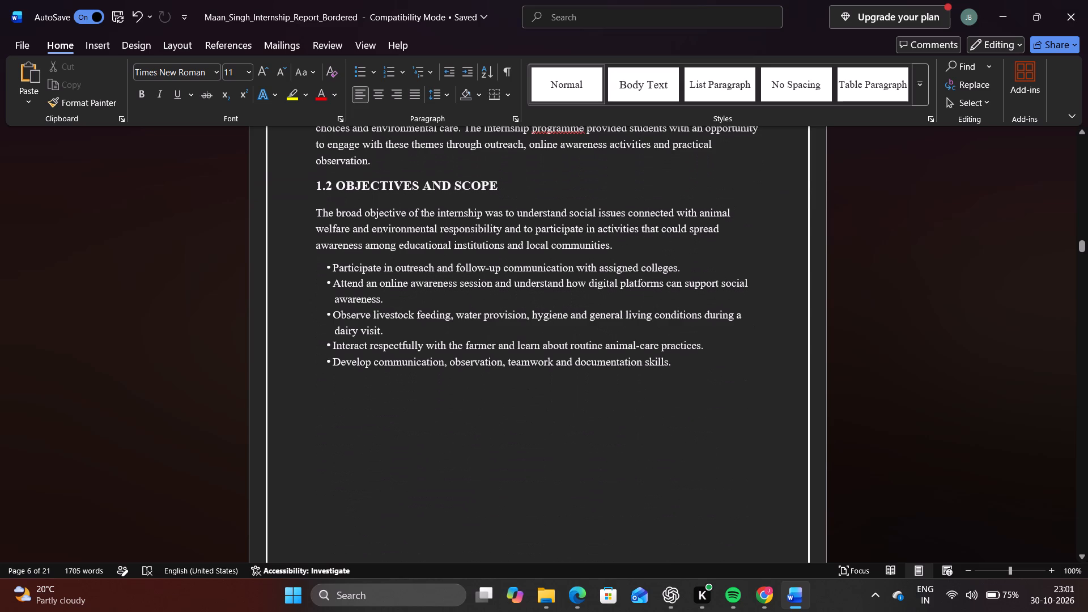
scroll(605, 420, down, 3)
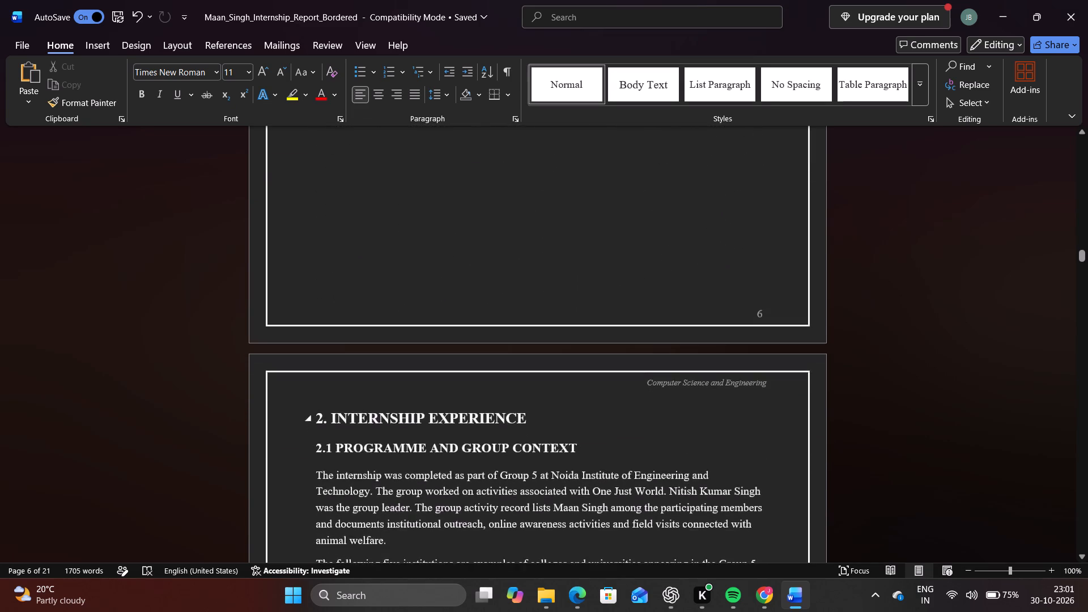
Replace the original candidate's name in the first paragraph of section 2.1 Programme and Group Context with the new candidate's full name.
scroll(605, 420, down, 2)
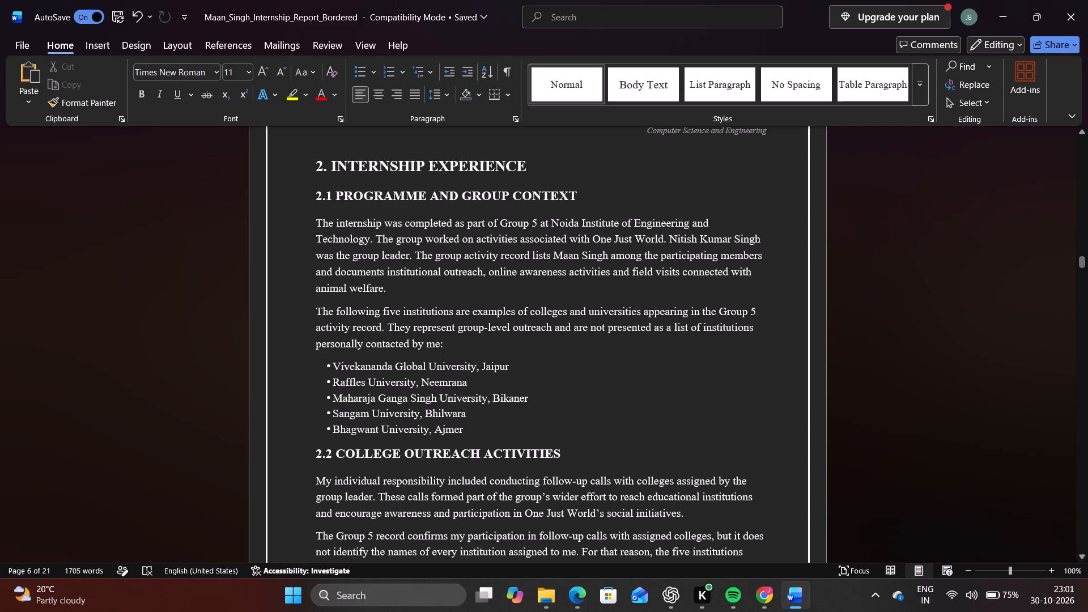
click(610, 254)
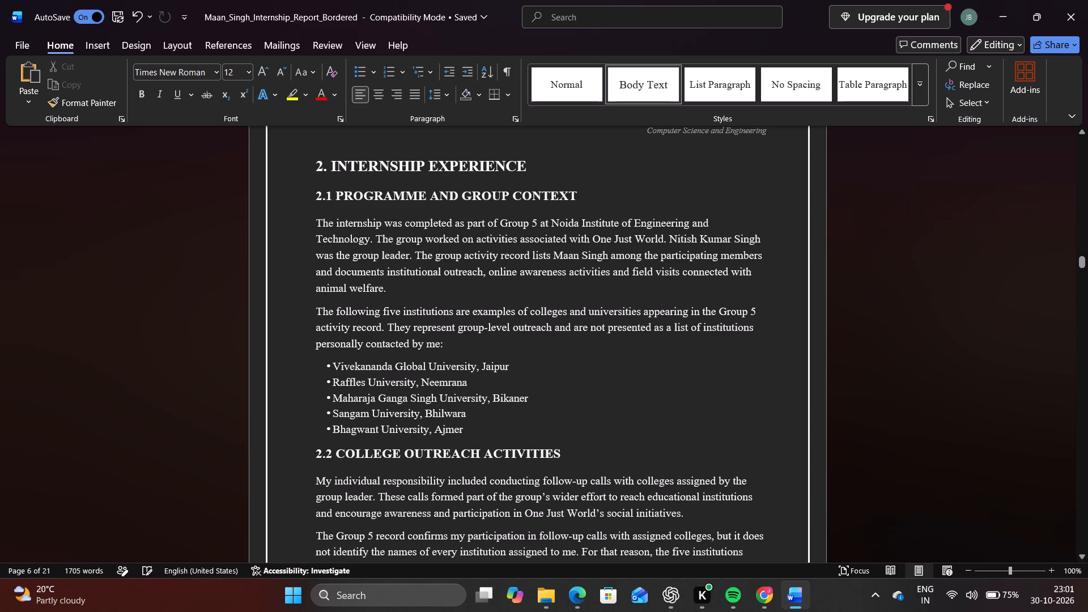
click(607, 254)
key(BackSpace)
key(BackSpace)
key(BackSpace)
key(BackSpace)
key(BackSpace)
key(BackSpace)
key(BackSpace)
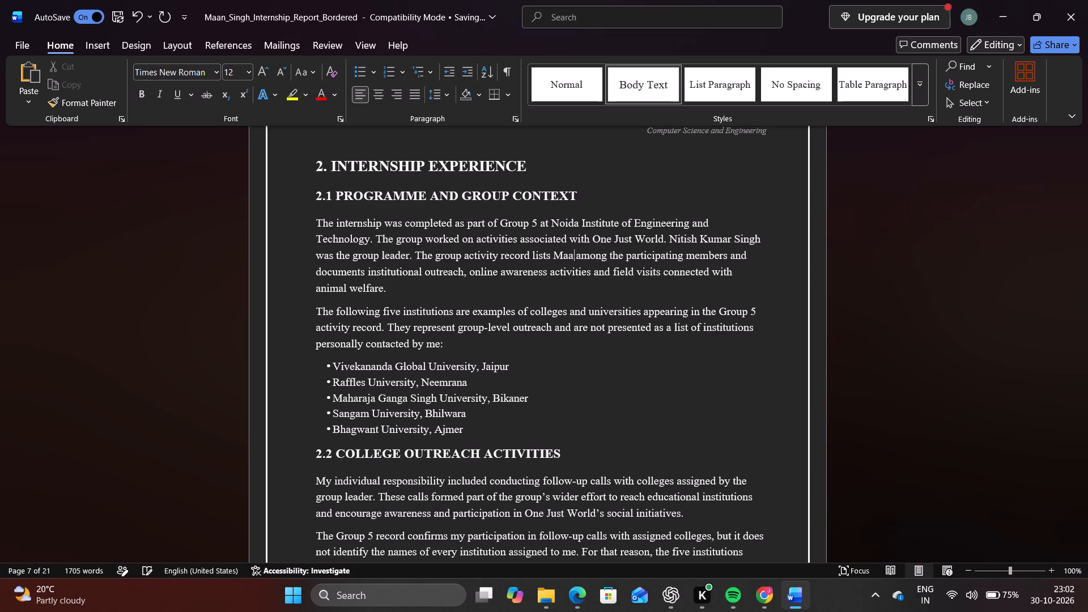
key(BackSpace)
key(BackSpace)
key(BackSpace)
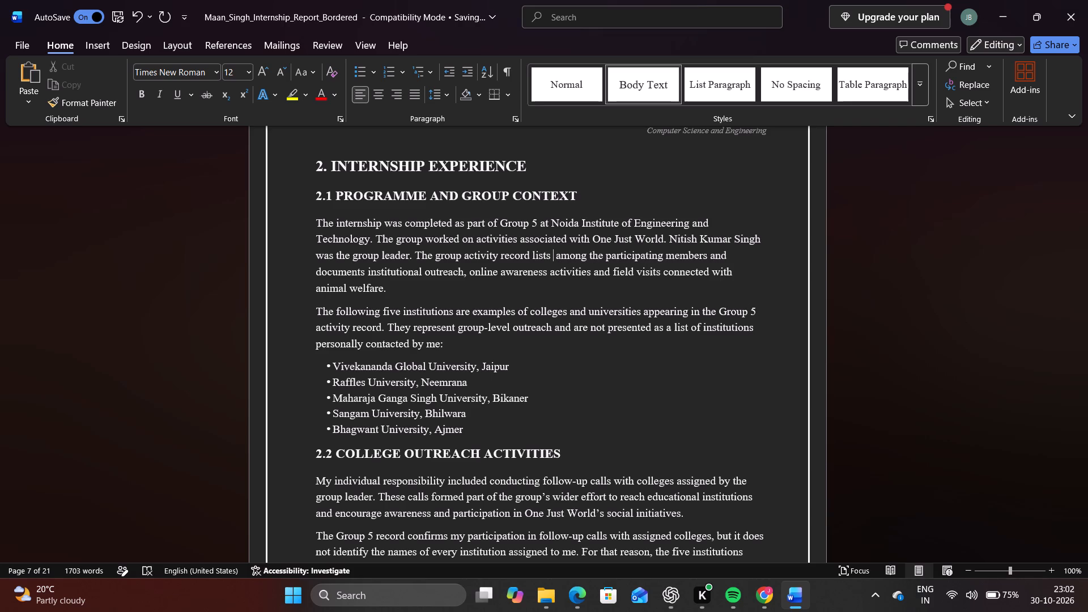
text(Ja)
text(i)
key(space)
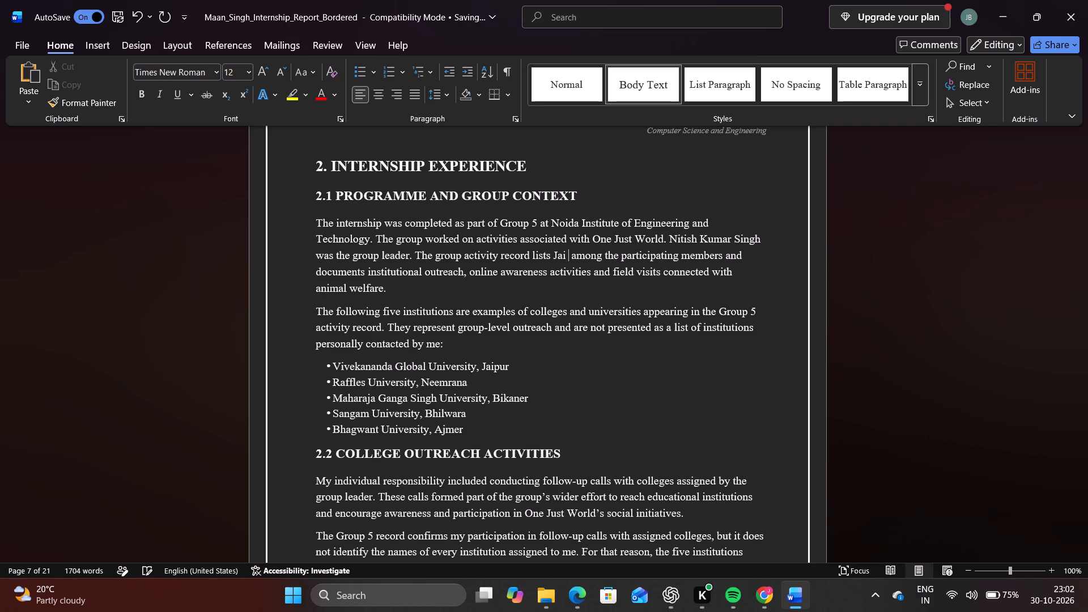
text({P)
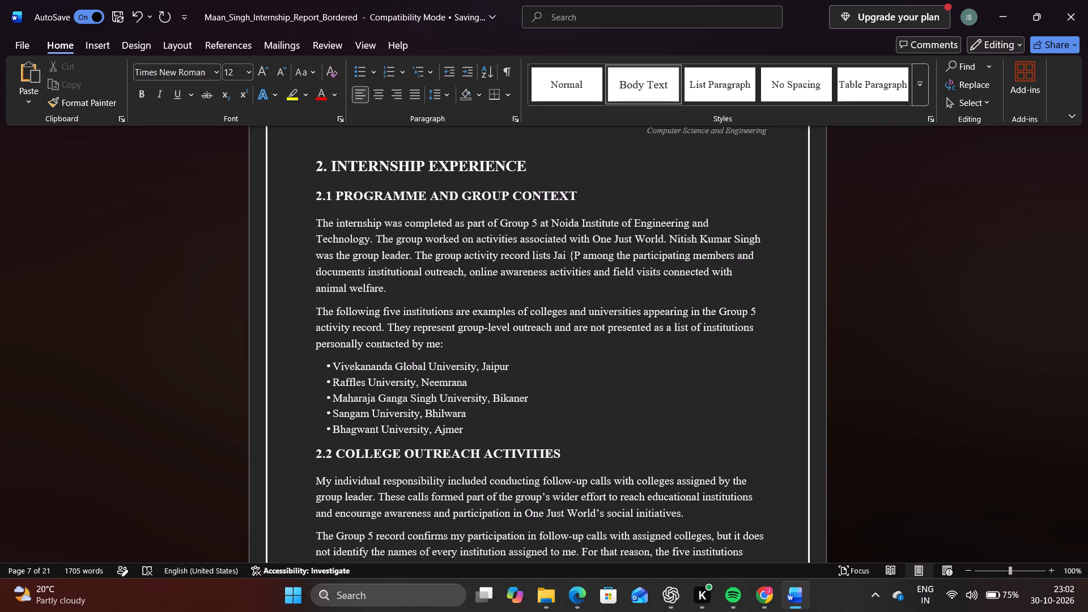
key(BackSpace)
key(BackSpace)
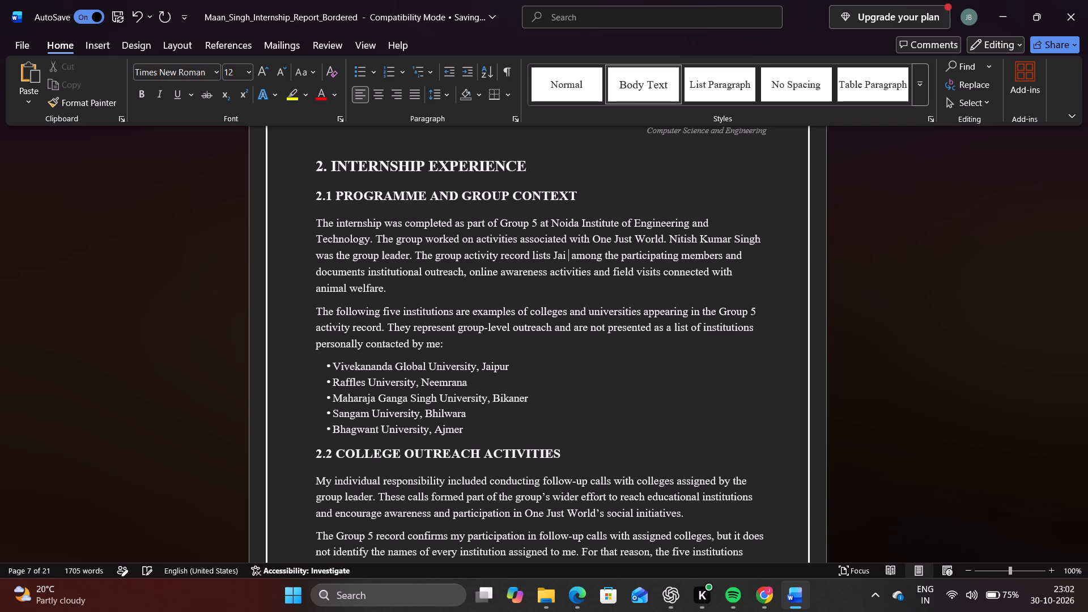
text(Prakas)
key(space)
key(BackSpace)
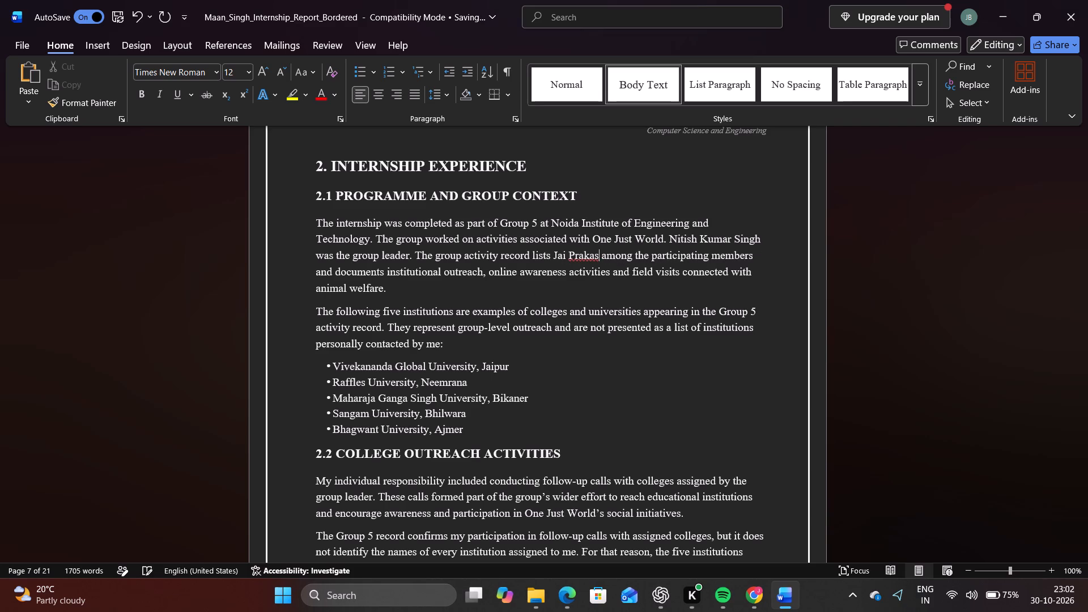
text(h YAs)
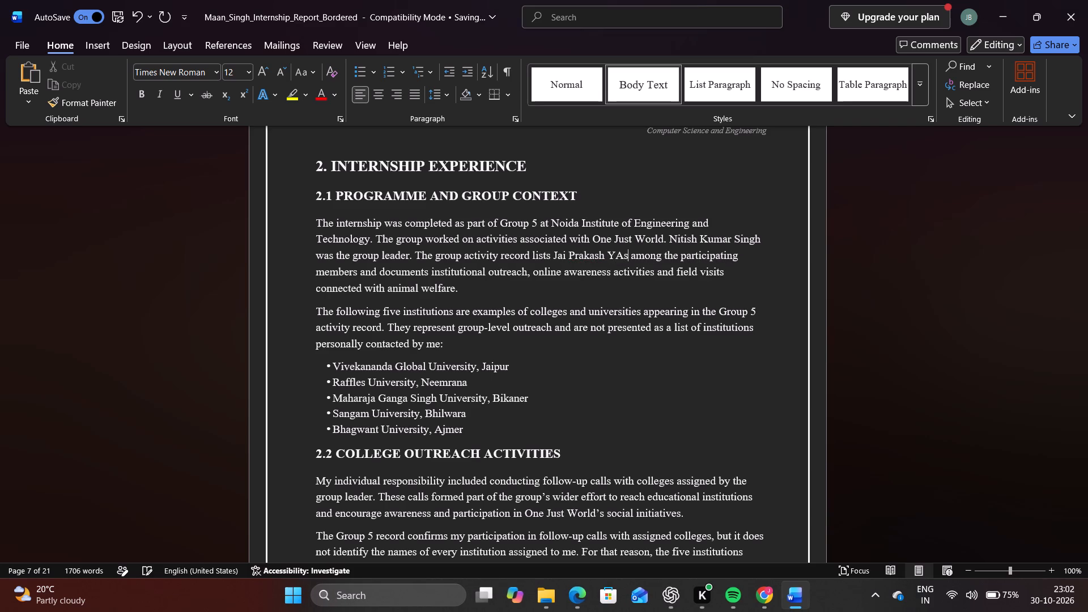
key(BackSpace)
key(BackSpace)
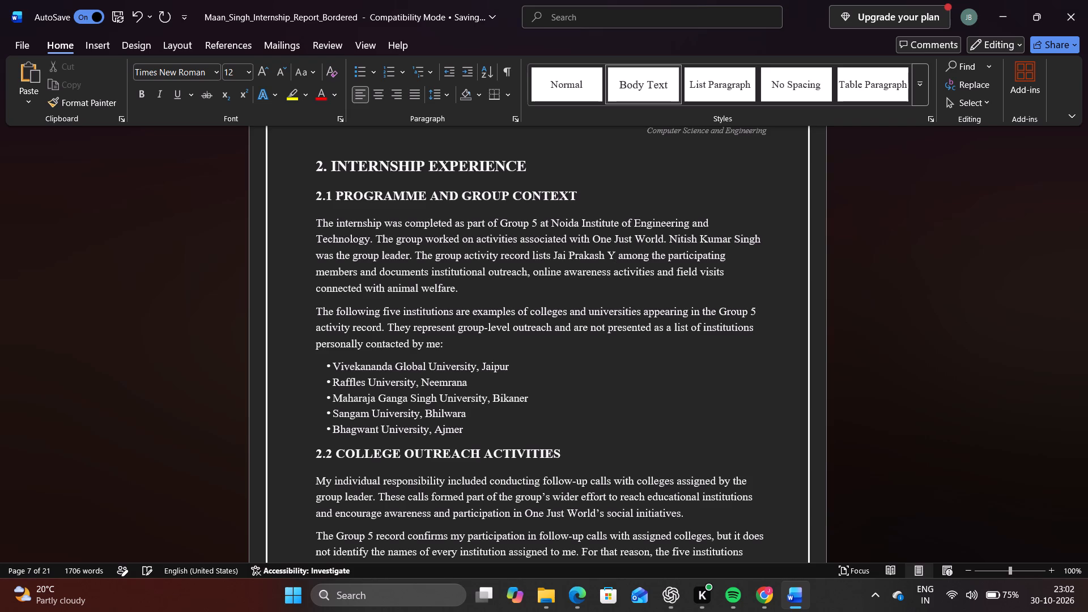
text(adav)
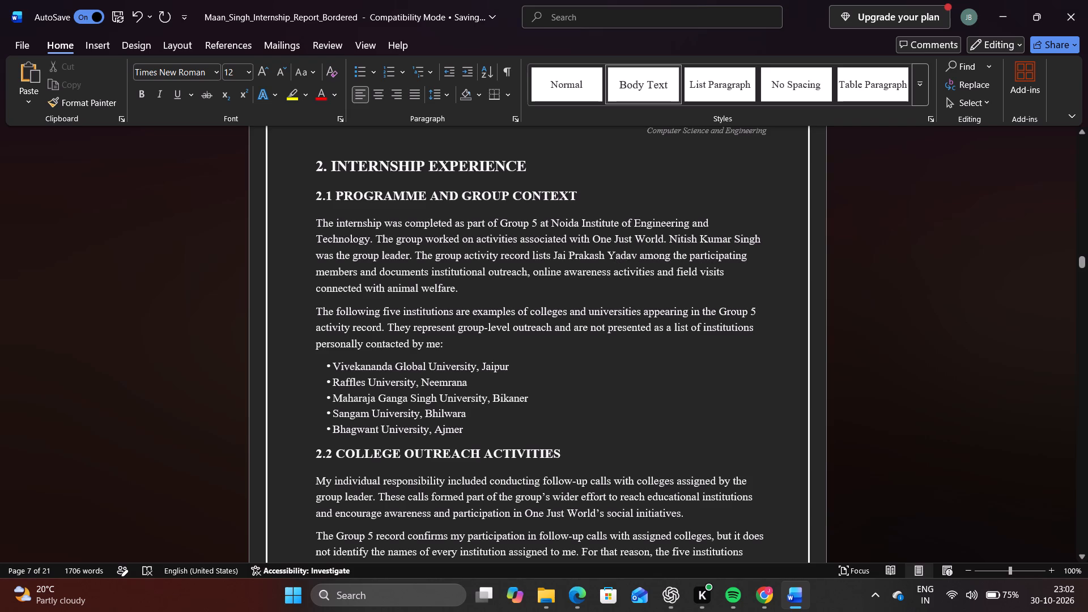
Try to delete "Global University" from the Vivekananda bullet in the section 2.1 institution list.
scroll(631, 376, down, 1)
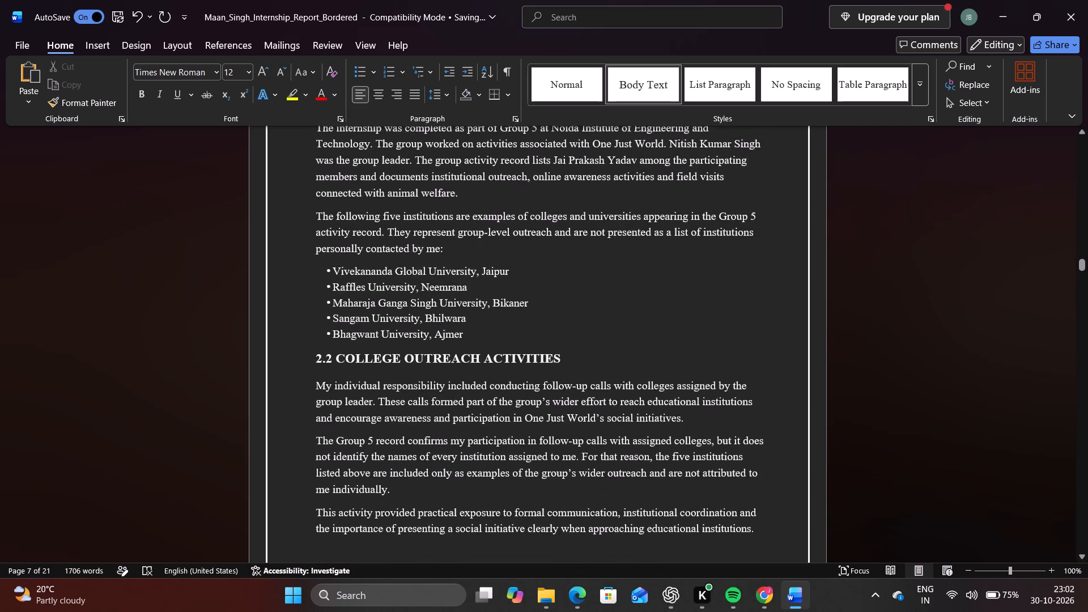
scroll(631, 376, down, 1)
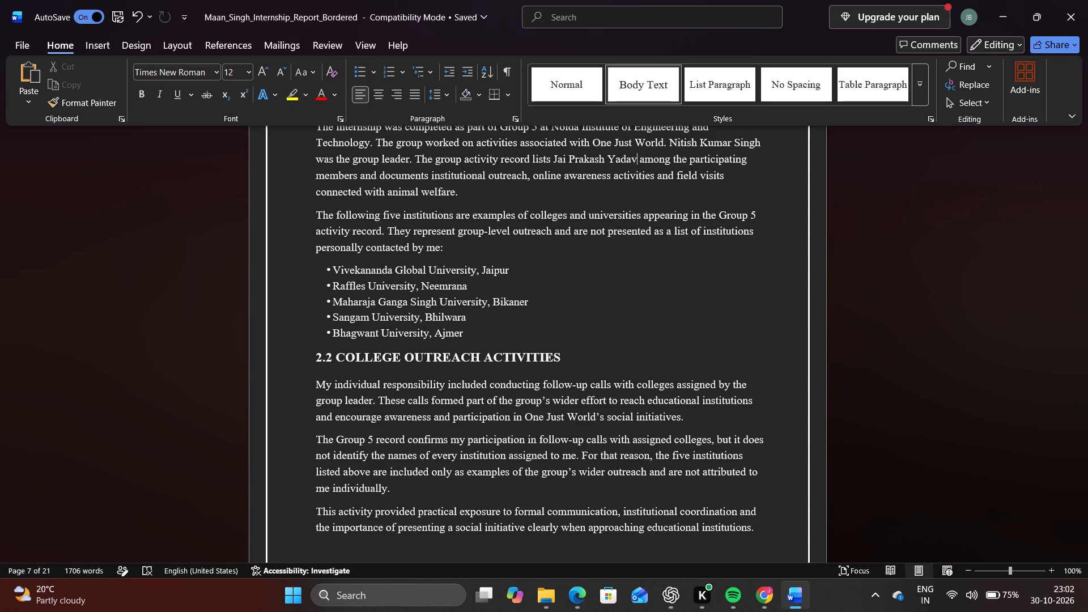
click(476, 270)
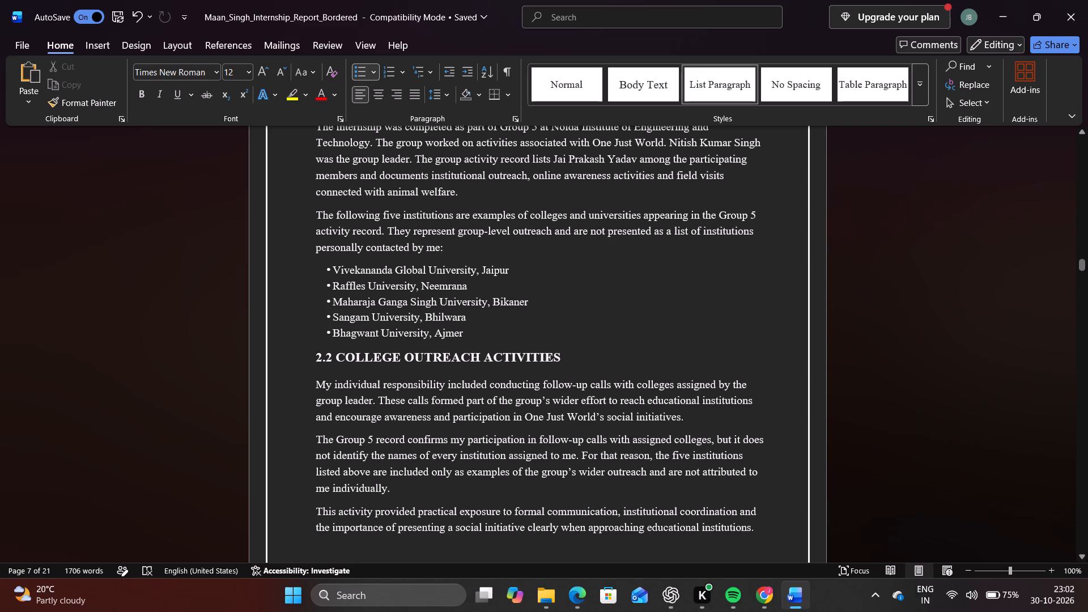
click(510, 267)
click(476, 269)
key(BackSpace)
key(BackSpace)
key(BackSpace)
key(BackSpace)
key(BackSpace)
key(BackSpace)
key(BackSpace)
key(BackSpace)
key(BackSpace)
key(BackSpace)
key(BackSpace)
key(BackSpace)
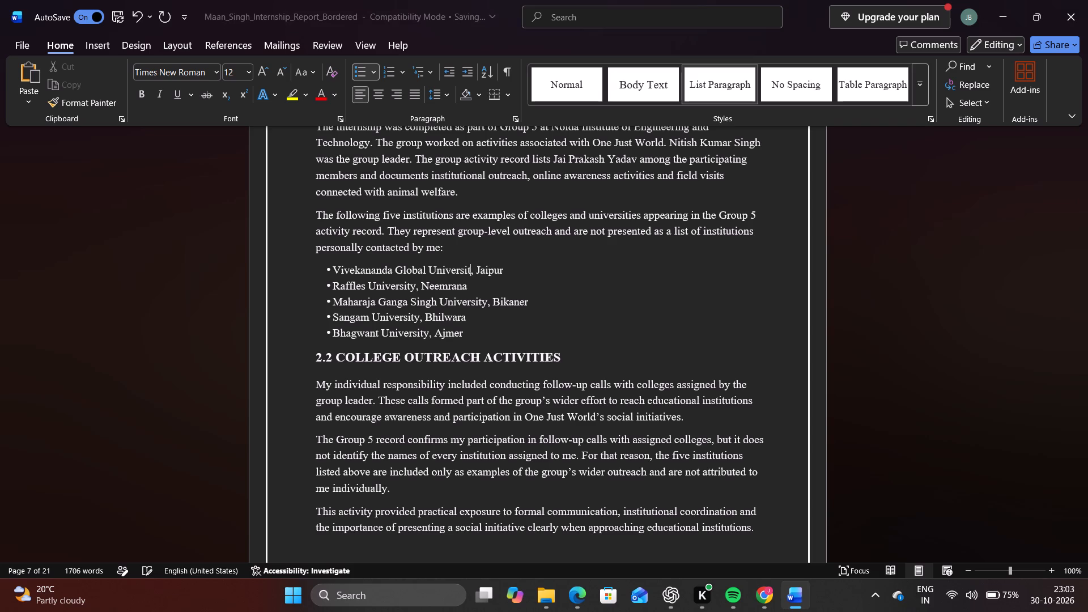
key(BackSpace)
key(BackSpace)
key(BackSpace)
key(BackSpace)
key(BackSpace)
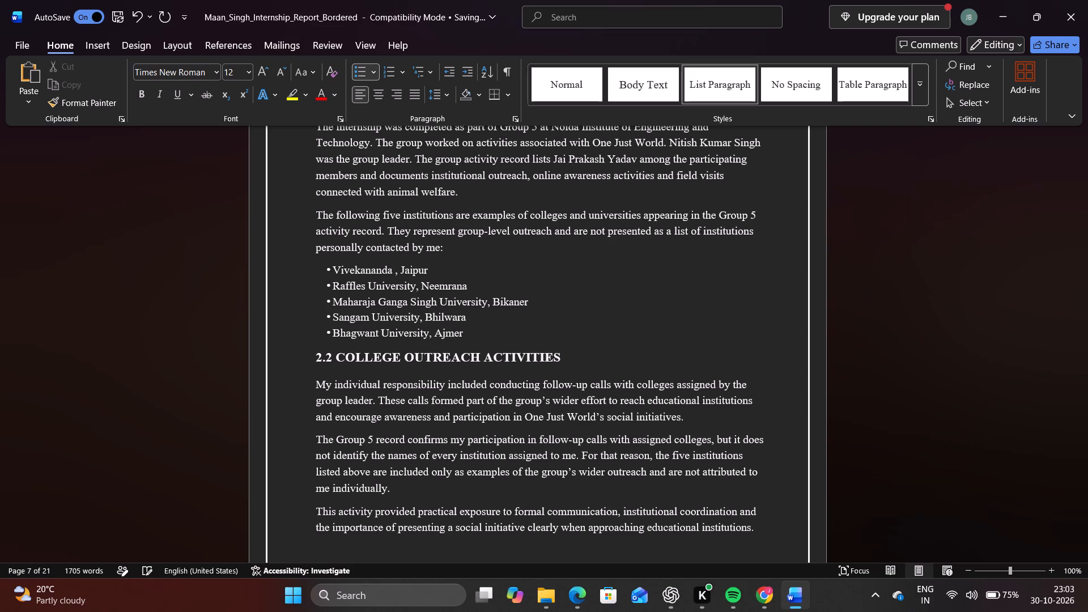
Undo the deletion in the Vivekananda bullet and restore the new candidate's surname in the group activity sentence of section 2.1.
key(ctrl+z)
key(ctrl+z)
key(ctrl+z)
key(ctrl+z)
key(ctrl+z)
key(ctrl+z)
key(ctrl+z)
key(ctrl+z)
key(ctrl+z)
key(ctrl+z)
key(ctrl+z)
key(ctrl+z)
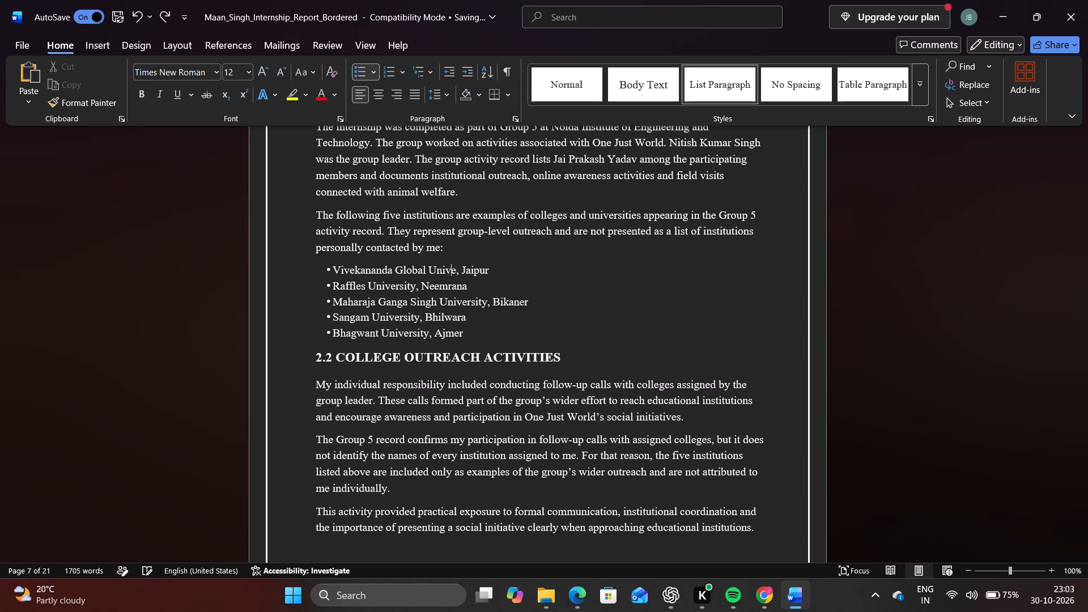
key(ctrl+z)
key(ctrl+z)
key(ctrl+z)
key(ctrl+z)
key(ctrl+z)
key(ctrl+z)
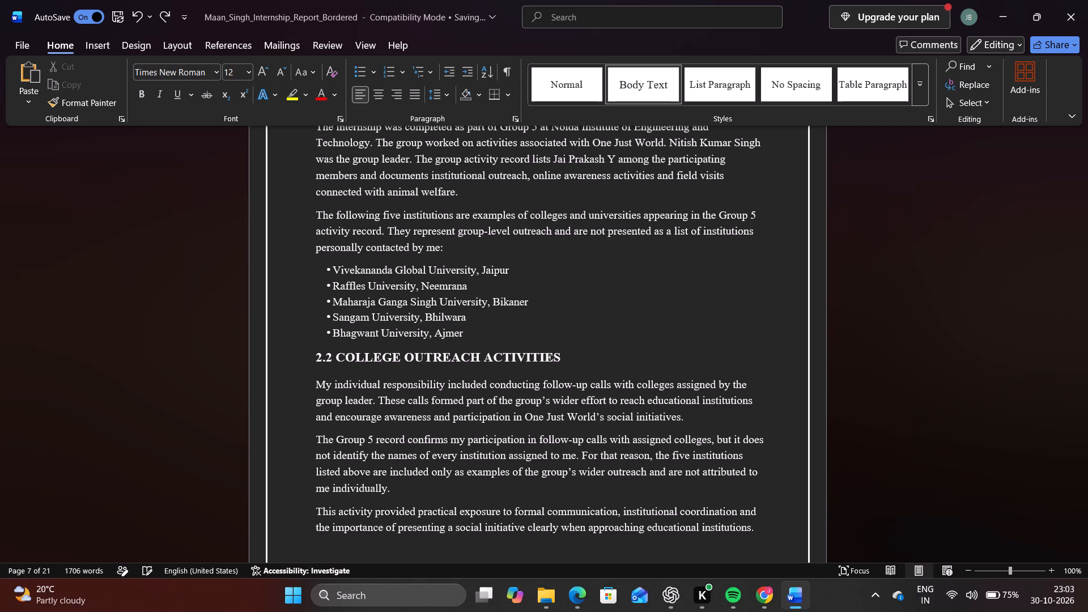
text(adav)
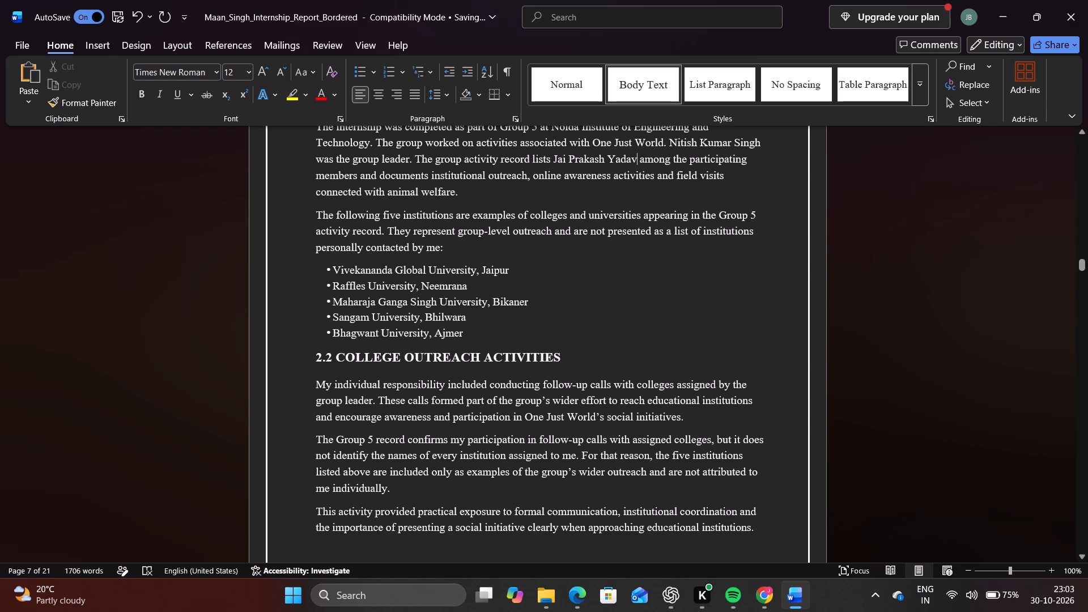
Place the text cursor after "Jaipur" in the Vivekananda Global University bullet of section 2.1.
click(508, 263)
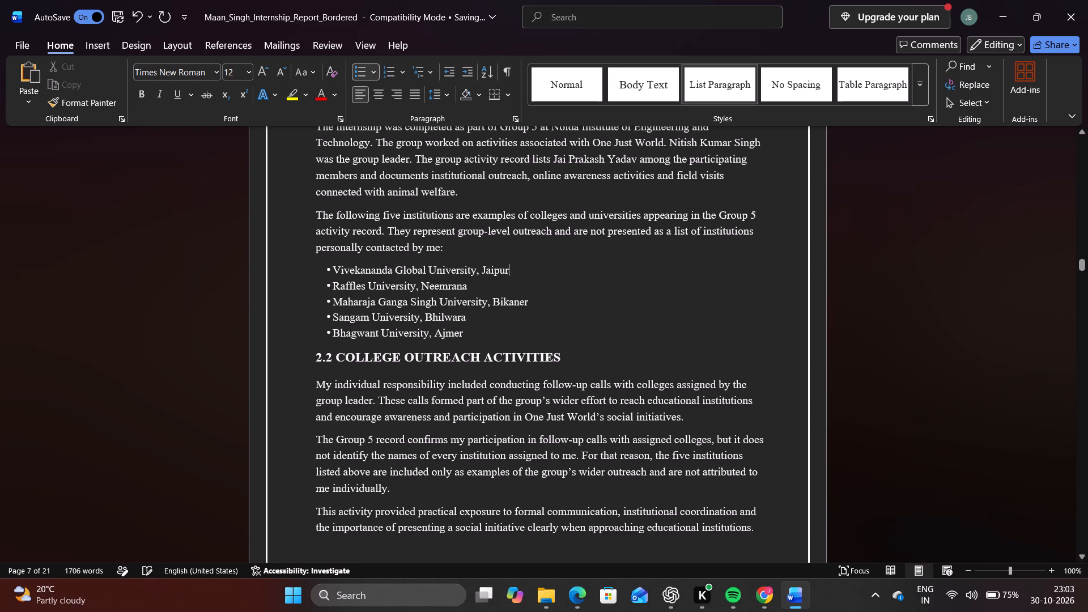
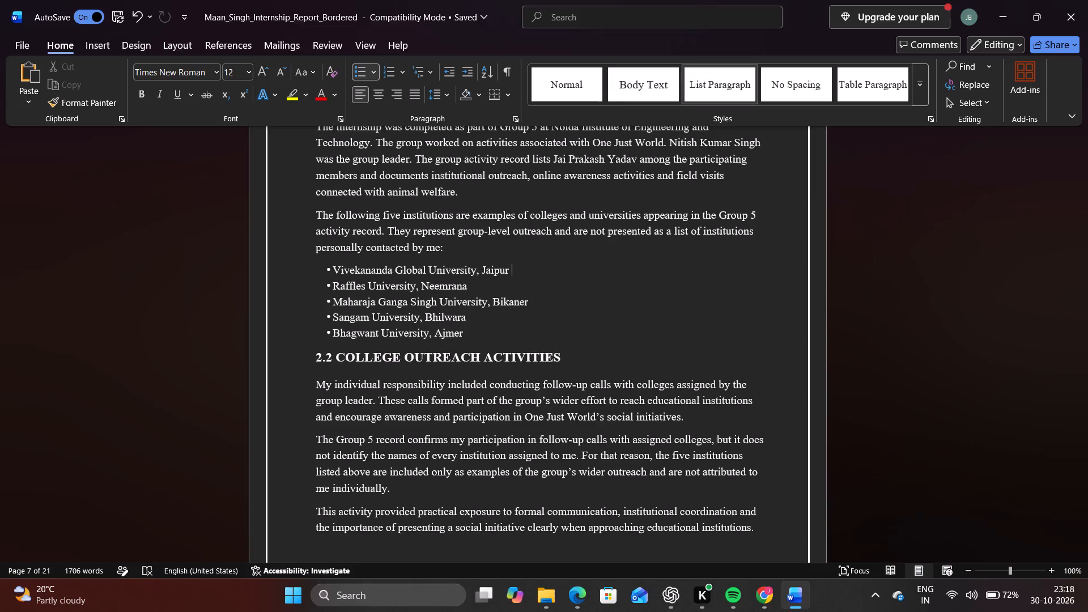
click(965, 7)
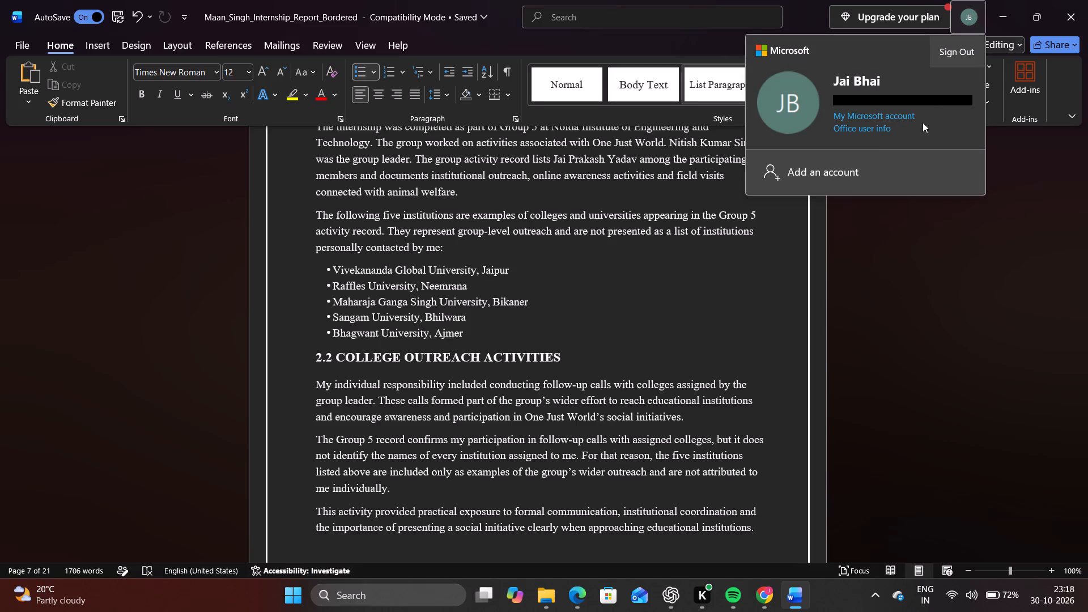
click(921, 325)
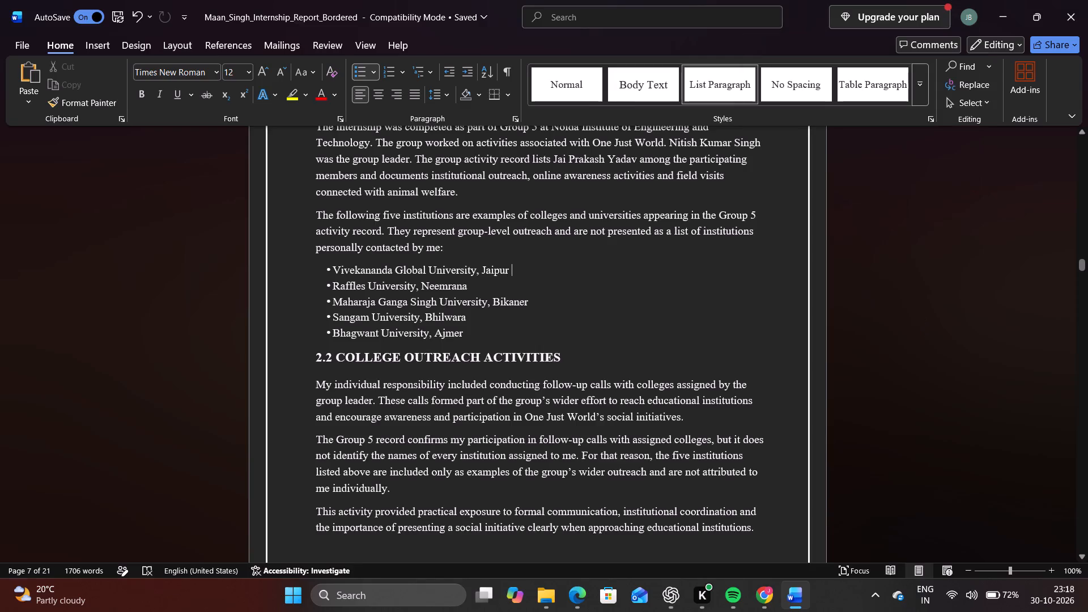
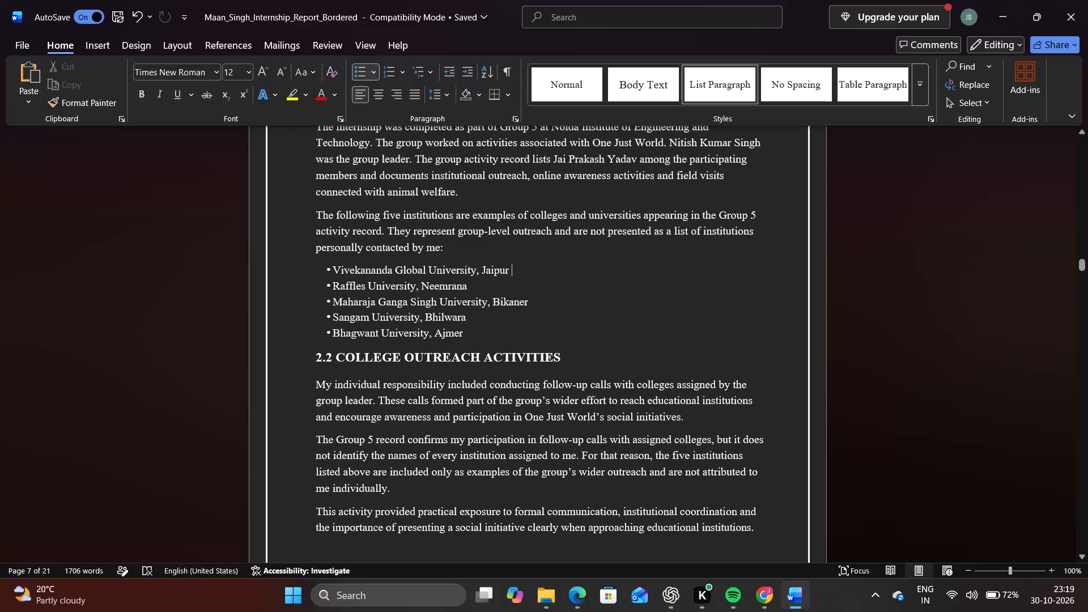
Save the edited internship report document.
click(116, 22)
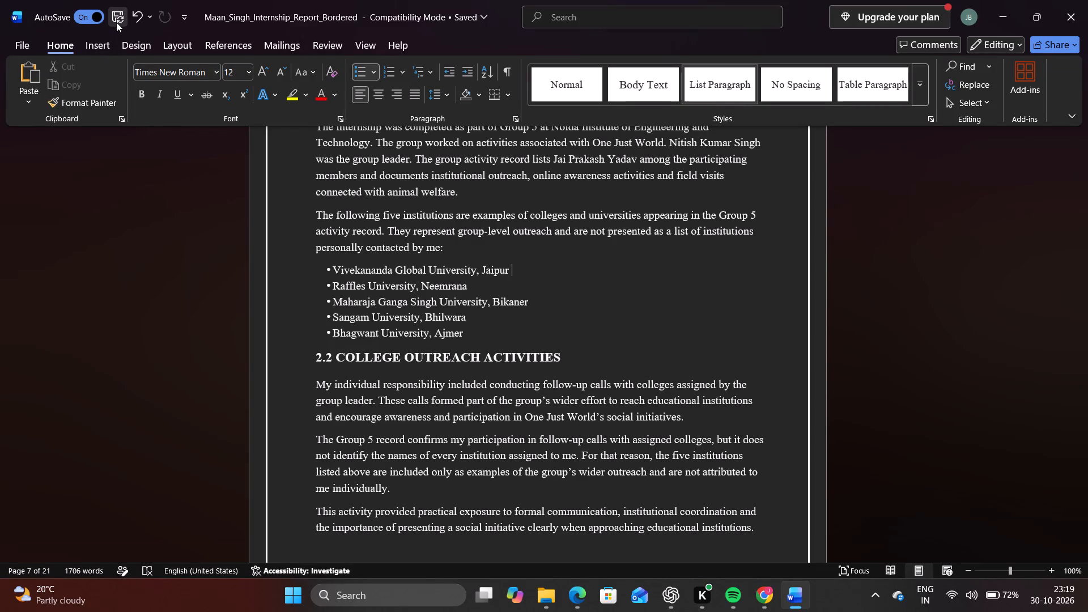
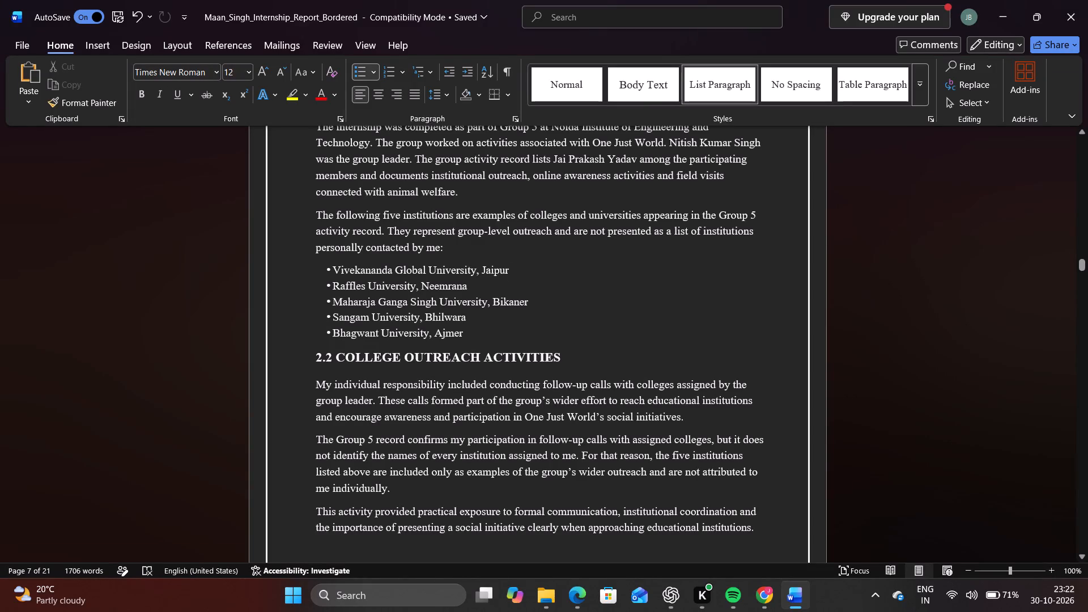
Replace the Vivekananda Global University, Jaipur entry in the section 2.1 institution list with "Banasthali Vidyapeeth".
key(BackSpace)
key(BackSpace)
key(BackSpace)
key(BackSpace)
key(BackSpace)
key(BackSpace)
key(BackSpace)
key(BackSpace)
key(BackSpace)
key(BackSpace)
key(BackSpace)
key(BackSpace)
key(BackSpace)
key(BackSpace)
key(BackSpace)
key(BackSpace)
key(BackSpace)
key(BackSpace)
key(BackSpace)
key(BackSpace)
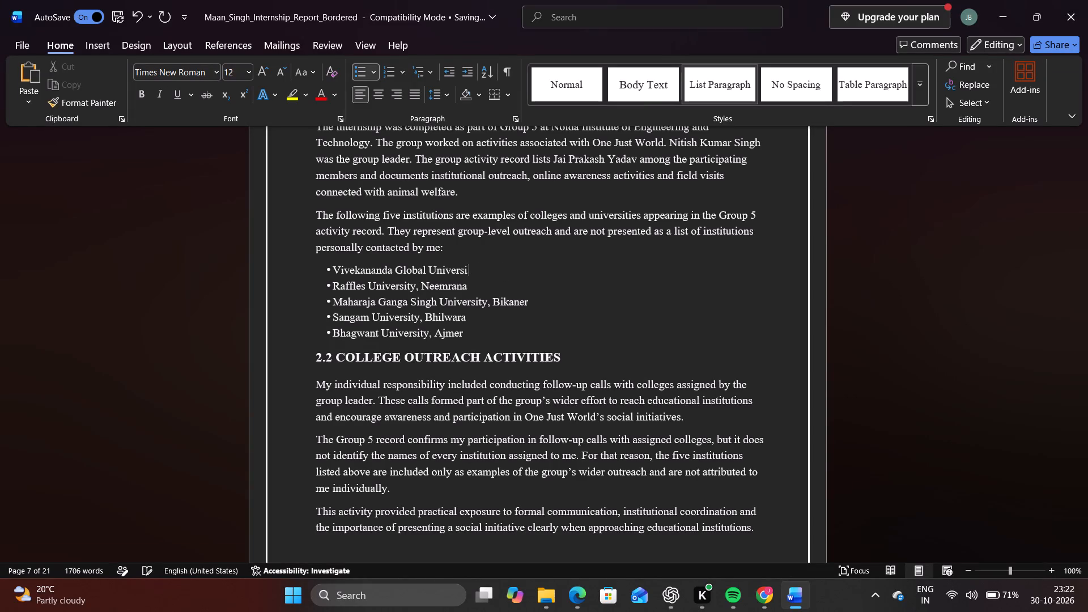
key(BackSpace)
key(BackSpace)
key(BackSpace)
key(BackSpace)
key(BackSpace)
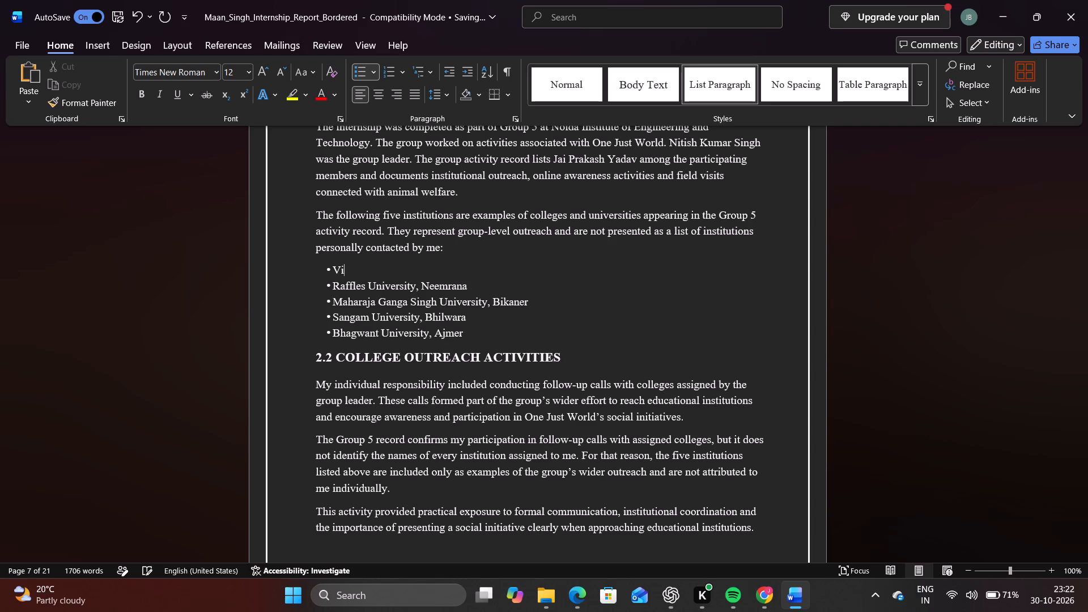
key(BackSpace)
key(BackSpace)
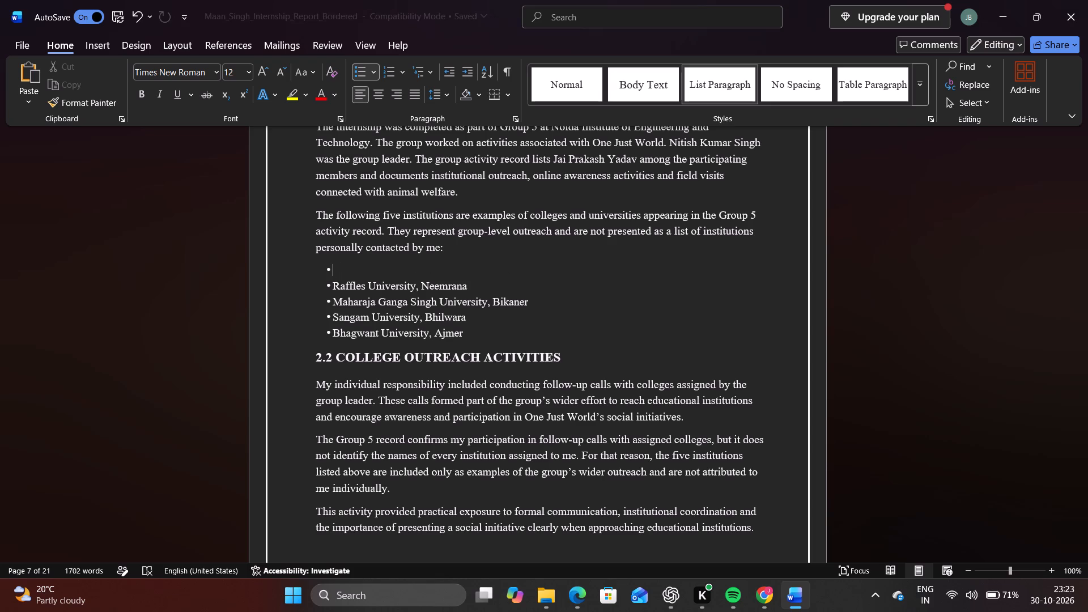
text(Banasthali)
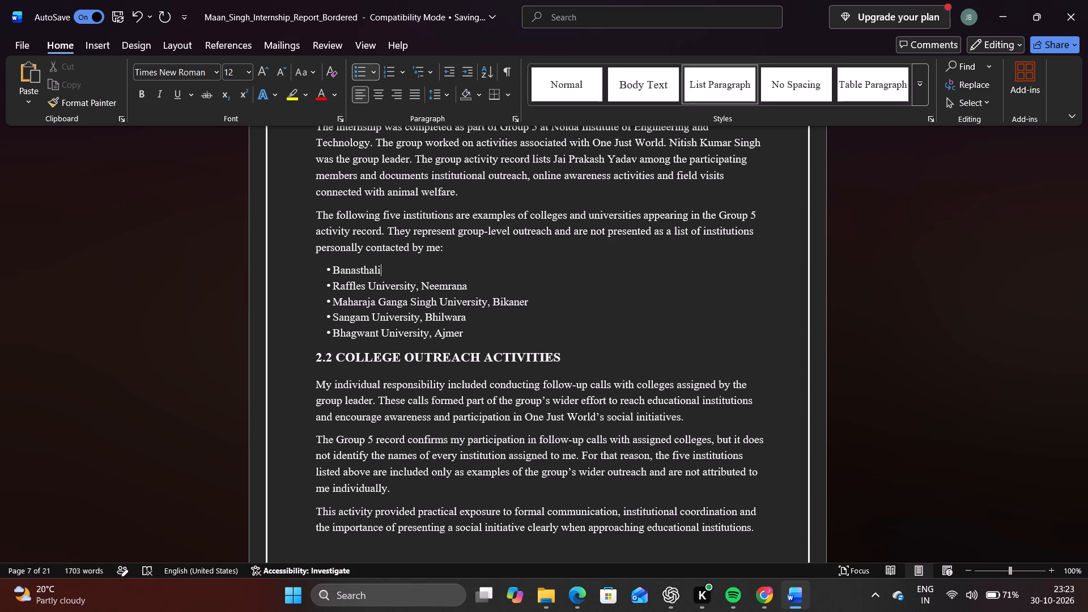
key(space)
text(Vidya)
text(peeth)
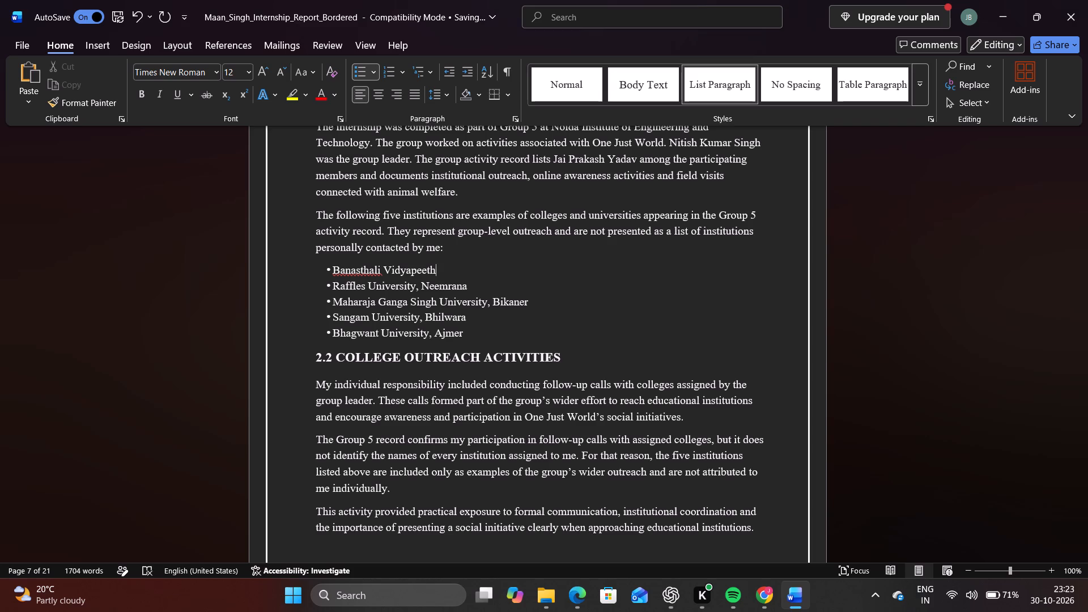
Change the spelling of "Vidyapeeth" to "Vidyapith" in the first institution bullet of section 2.1.
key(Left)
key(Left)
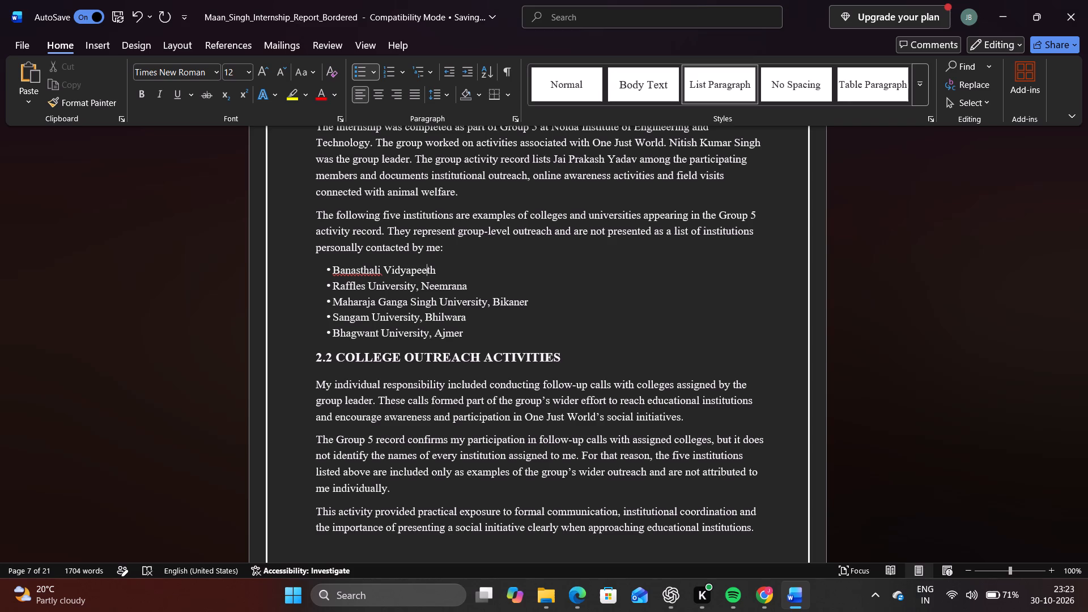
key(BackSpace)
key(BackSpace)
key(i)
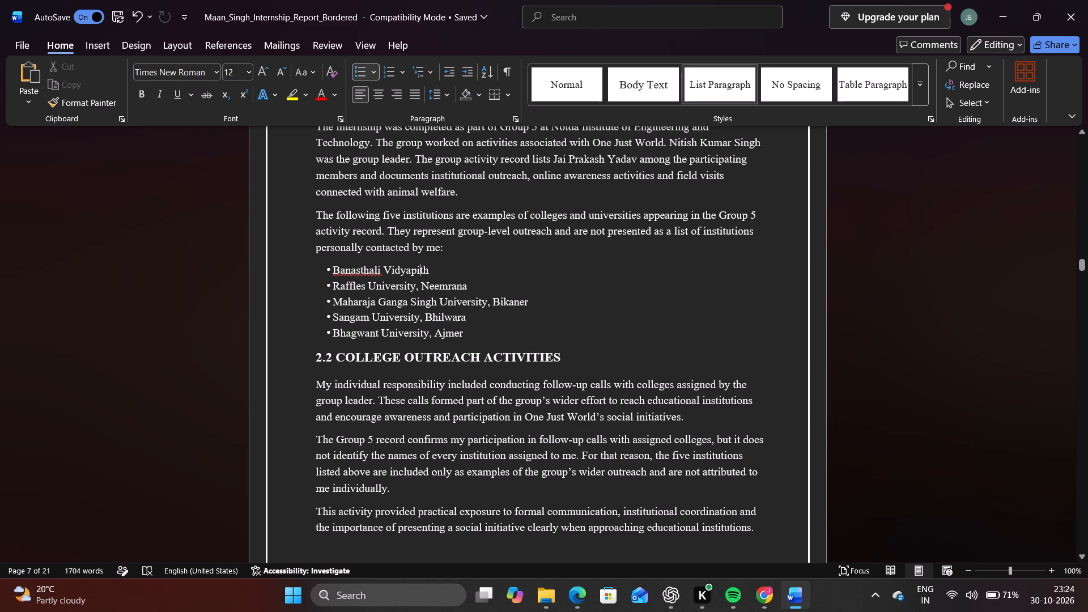
Add the location ", Rajasthan" after "Banasthali Vidyapith" in the first institution bullet.
click(452, 267)
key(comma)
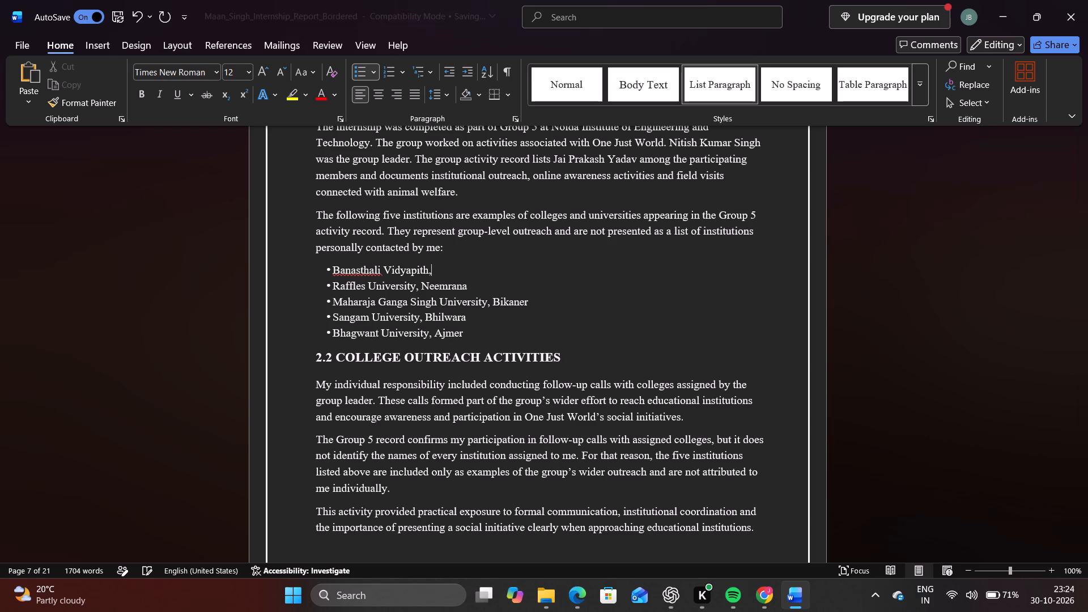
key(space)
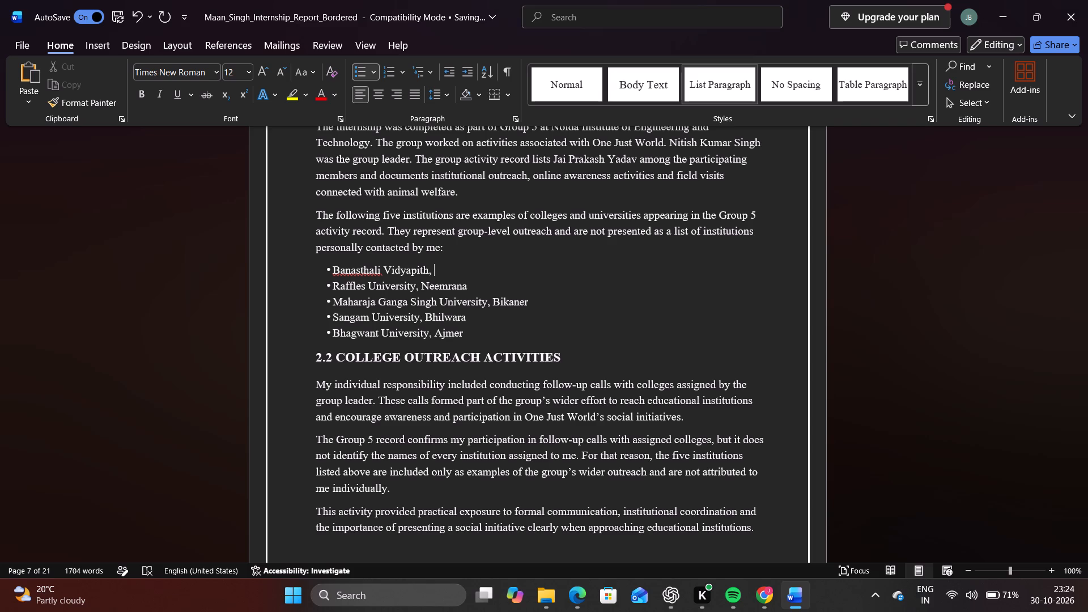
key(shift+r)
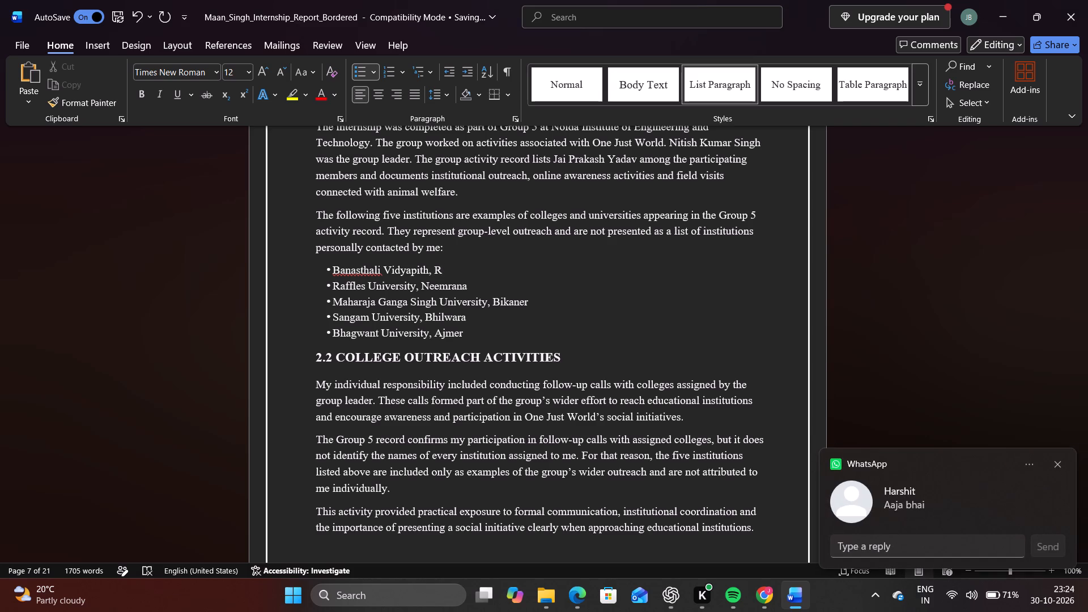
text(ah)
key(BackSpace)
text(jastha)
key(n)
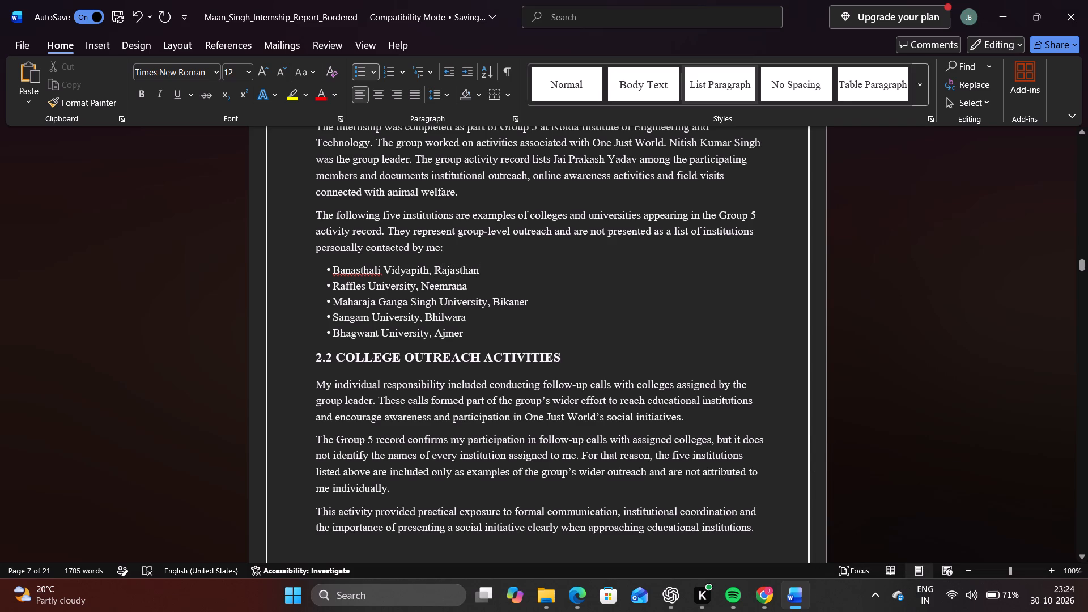
Delete the last two institutions, Bhagwant University and Sangam University, from the bulleted list.
click(470, 343)
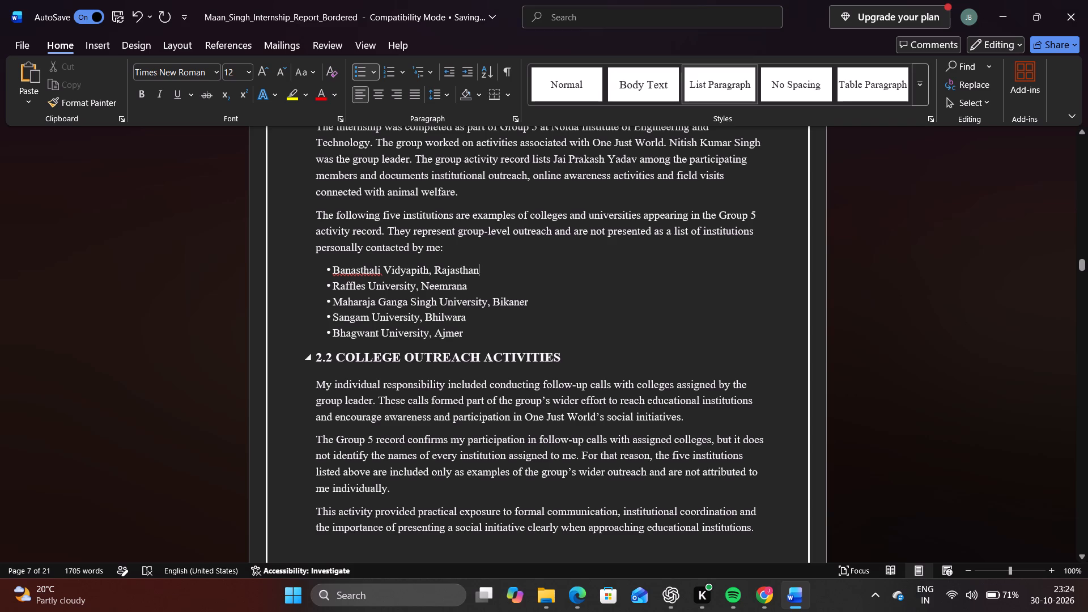
click(467, 334)
key(BackSpace)
key(BackSpace)
key(BackSpace)
key(BackSpace)
key(BackSpace)
key(BackSpace)
key(BackSpace)
key(BackSpace)
key(BackSpace)
key(BackSpace)
key(BackSpace)
key(BackSpace)
key(BackSpace)
key(BackSpace)
key(BackSpace)
key(BackSpace)
key(BackSpace)
key(BackSpace)
key(BackSpace)
key(BackSpace)
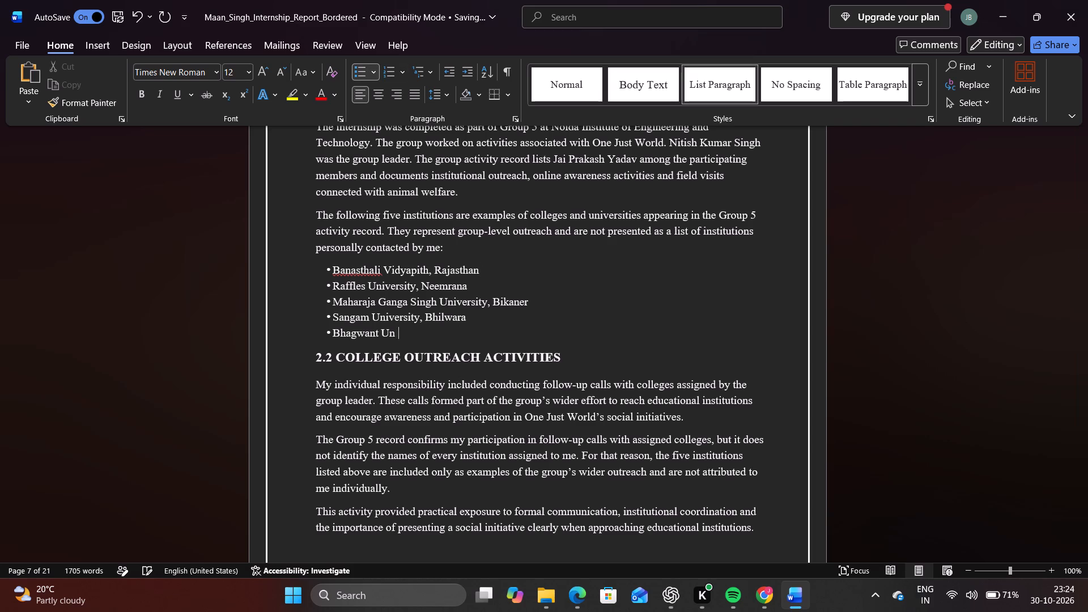
key(BackSpace)
key(BackSpace)
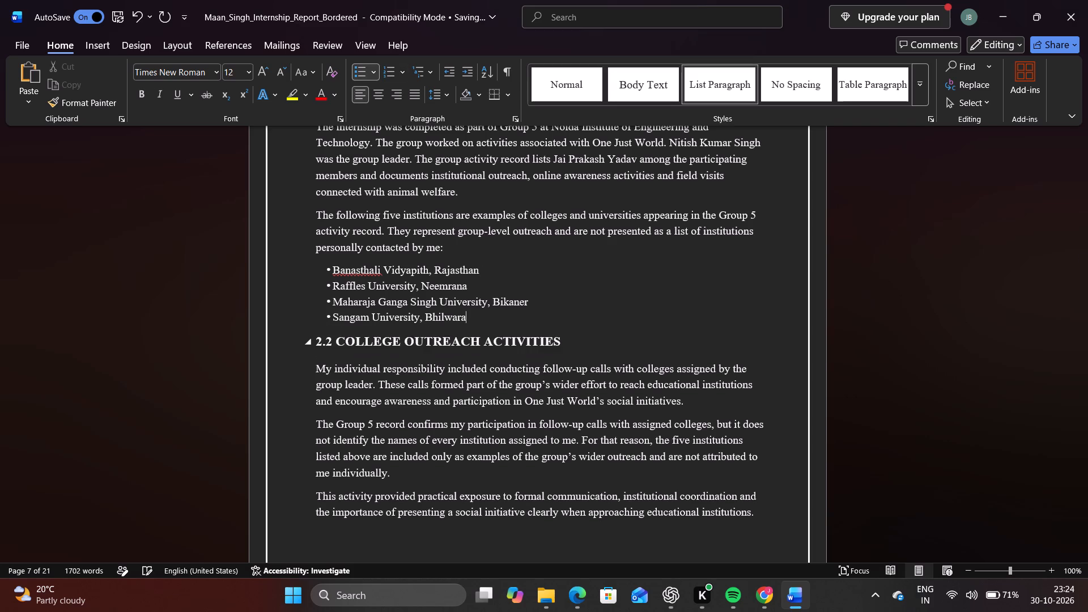
key(BackSpace)
key(BackSpace)
key(BackSpace)
key(BackSpace)
key(BackSpace)
key(BackSpace)
key(BackSpace)
key(BackSpace)
key(BackSpace)
key(BackSpace)
key(BackSpace)
key(BackSpace)
key(BackSpace)
key(BackSpace)
key(BackSpace)
key(BackSpace)
key(BackSpace)
key(BackSpace)
key(BackSpace)
key(BackSpace)
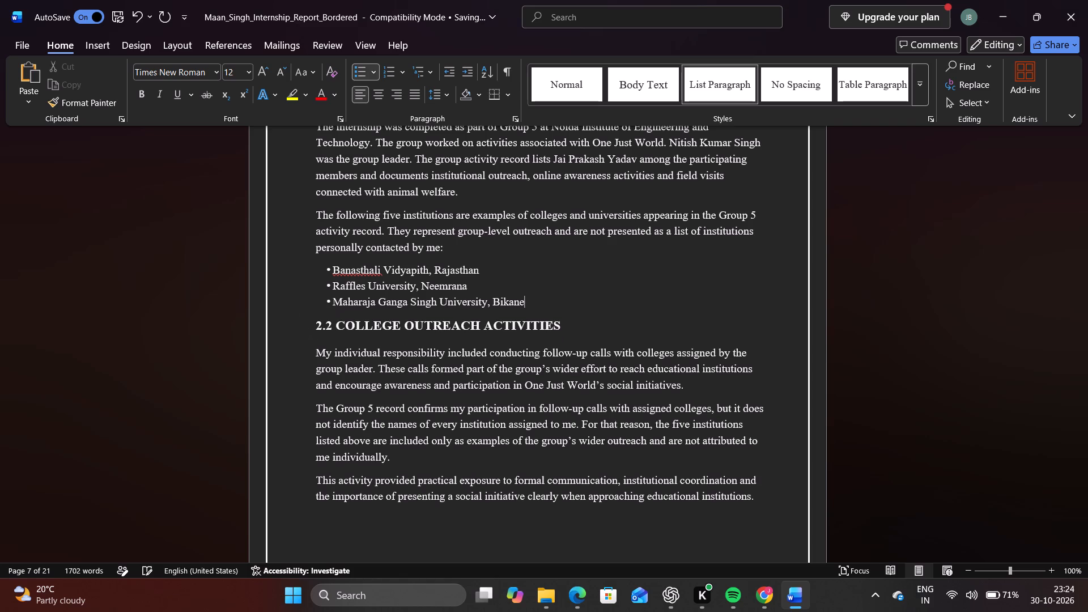
Replace the Maharaja Ganga Singh University bullet with "NIIMS University, Jaipur".
key(BackSpace)
key(BackSpace)
key(BackSpace)
key(BackSpace)
key(BackSpace)
key(BackSpace)
key(BackSpace)
key(BackSpace)
key(BackSpace)
key(BackSpace)
key(BackSpace)
key(BackSpace)
key(BackSpace)
key(BackSpace)
key(BackSpace)
key(BackSpace)
key(BackSpace)
key(BackSpace)
key(BackSpace)
key(BackSpace)
key(BackSpace)
key(BackSpace)
key(BackSpace)
key(BackSpace)
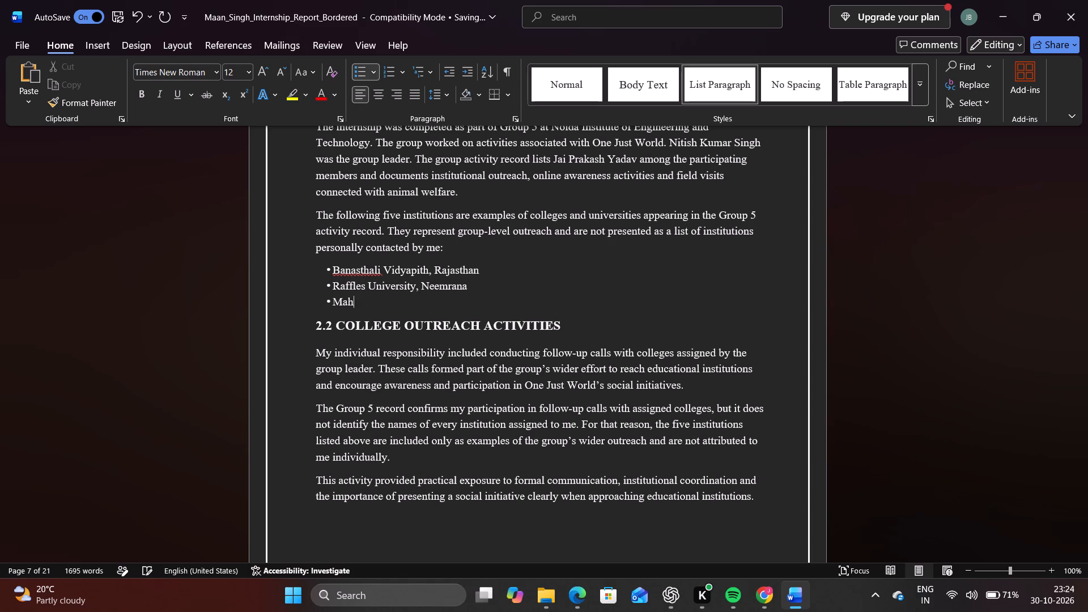
key(BackSpace)
key(BackSpace)
key(BackSpace)
text(NIIMS)
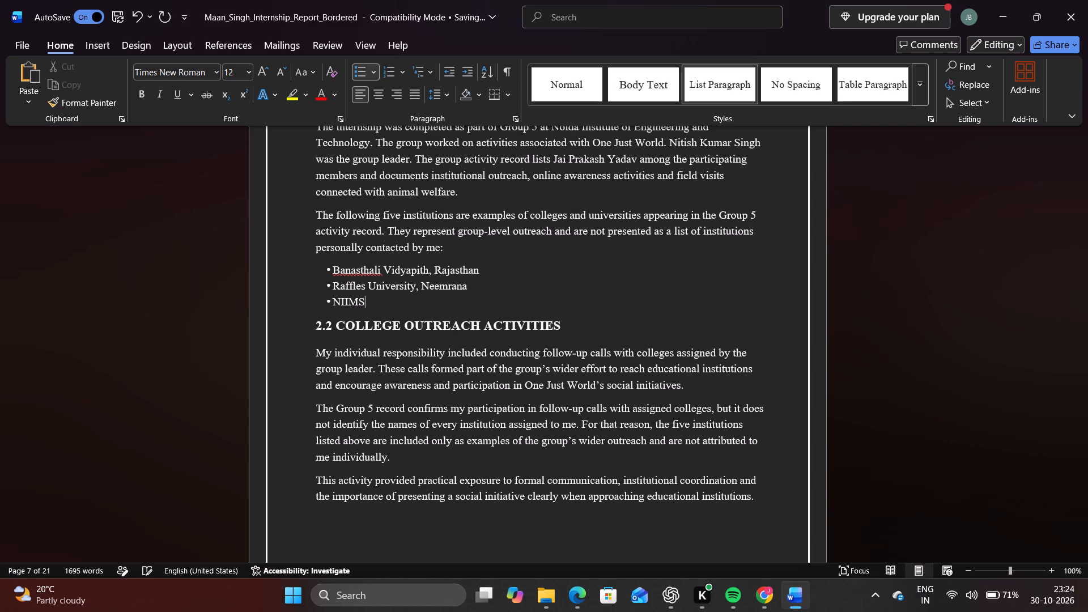
key(space)
text(University)
text(, Jai)
text(pur)
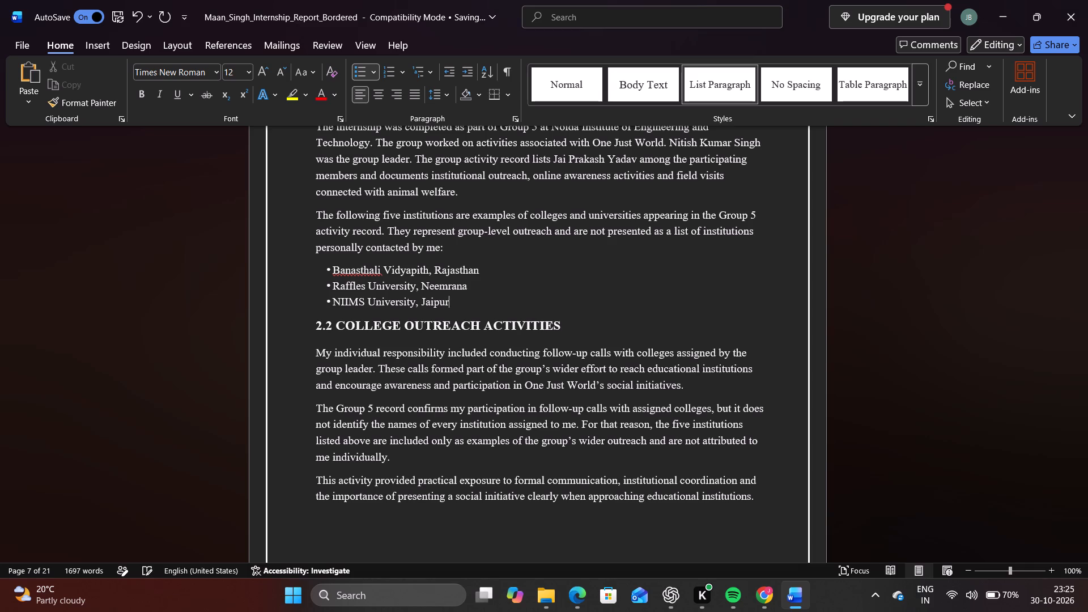
Replace the Raffles University bullet with "Bhupaal Nobels University,Udaipur".
click(473, 289)
key(BackSpace)
key(BackSpace)
key(BackSpace)
key(BackSpace)
key(BackSpace)
key(BackSpace)
key(BackSpace)
key(BackSpace)
key(BackSpace)
key(BackSpace)
key(BackSpace)
key(BackSpace)
key(BackSpace)
key(BackSpace)
key(BackSpace)
key(BackSpace)
key(BackSpace)
key(BackSpace)
key(BackSpace)
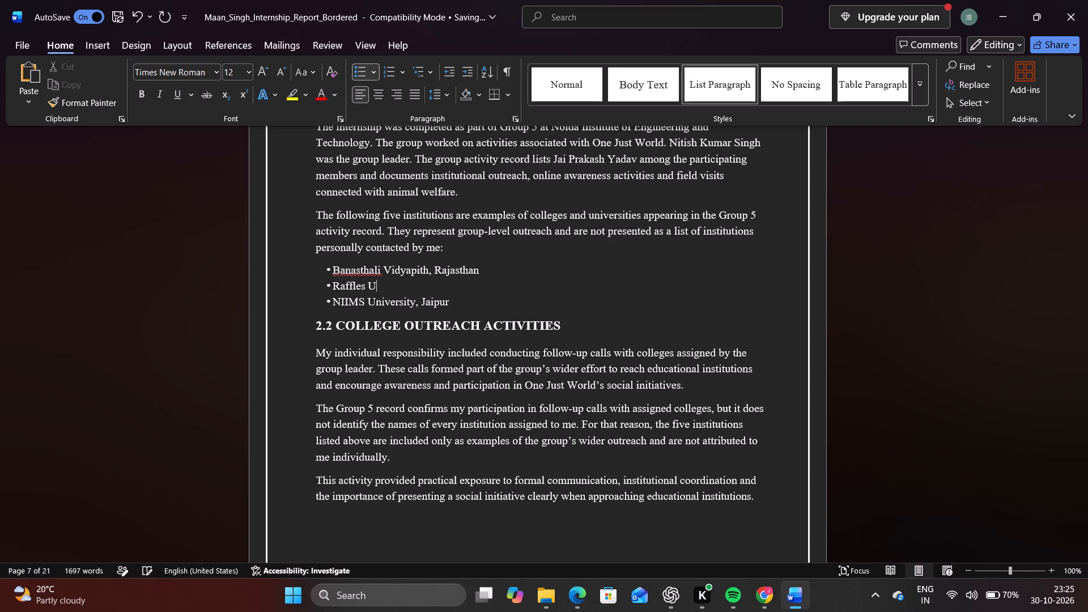
key(BackSpace)
key(BackSpace)
key(BackSpace)
key(BackSpace)
key(BackSpace)
key(BackSpace)
key(BackSpace)
key(BackSpace)
key(BackSpace)
text(Bhupaal)
key(space)
key(shift+n)
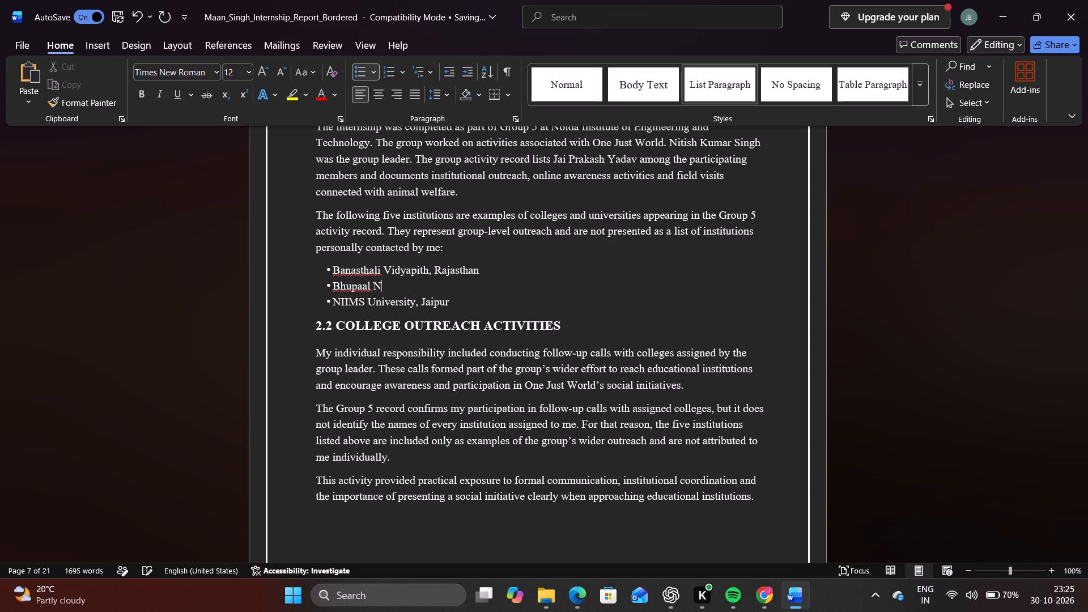
text(obels)
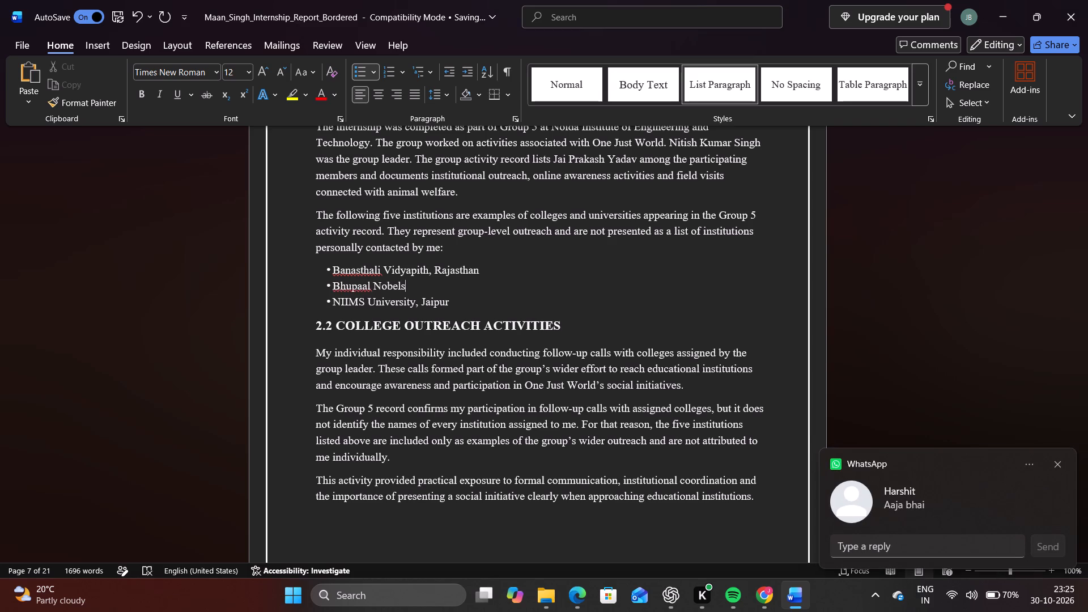
key(space)
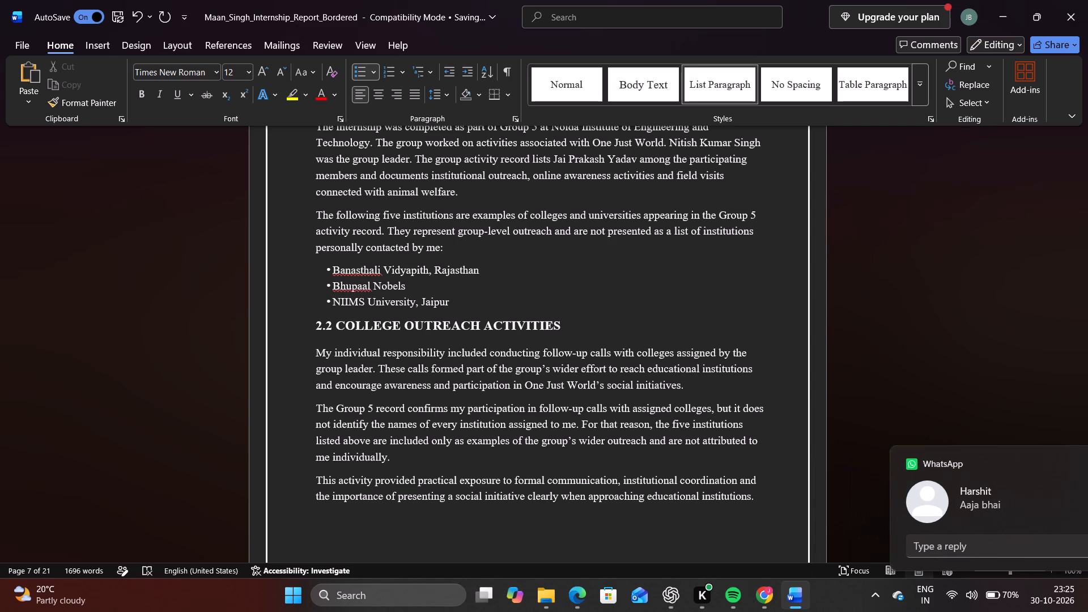
text(Universiy)
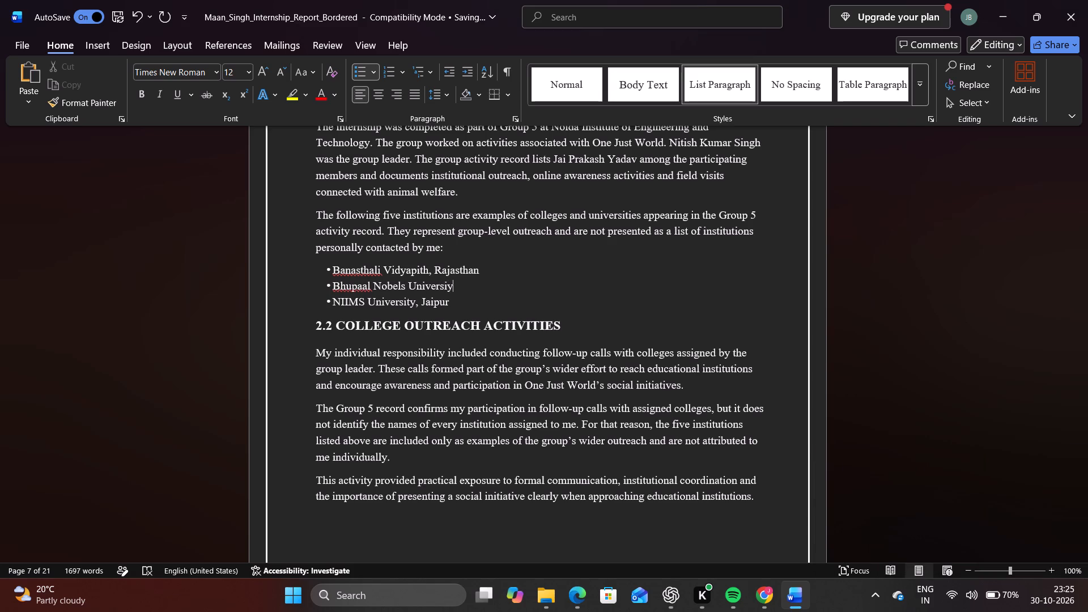
key(BackSpace)
text(ty)
key(comma)
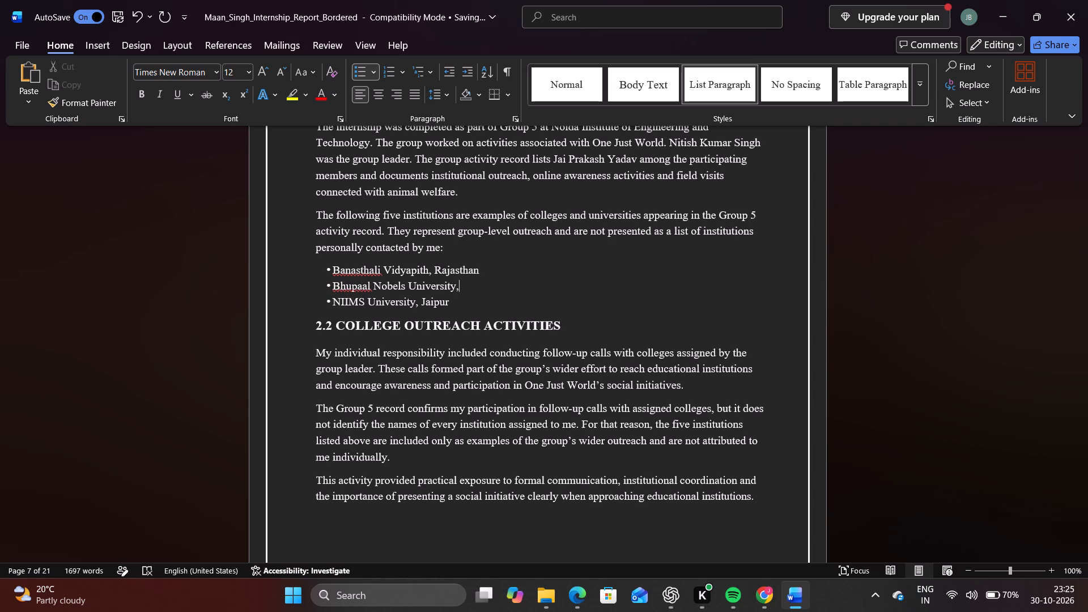
text(Udaipur)
Review the report from section 2.2 through section 2.3 Online Awareness Session for candidate-specific details.
scroll(592, 303, down, 2)
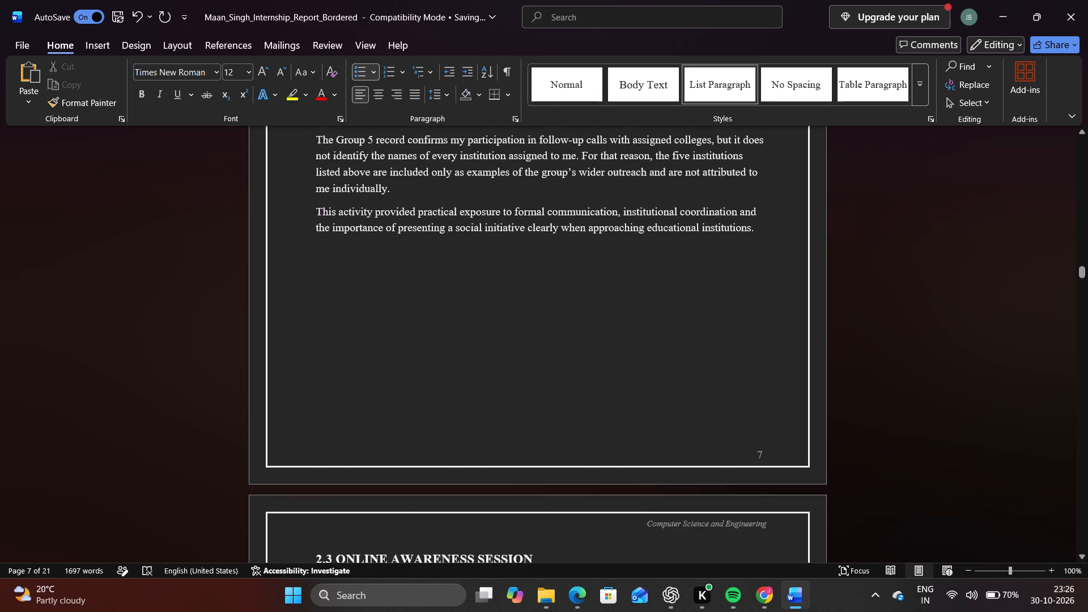
scroll(592, 303, down, 2)
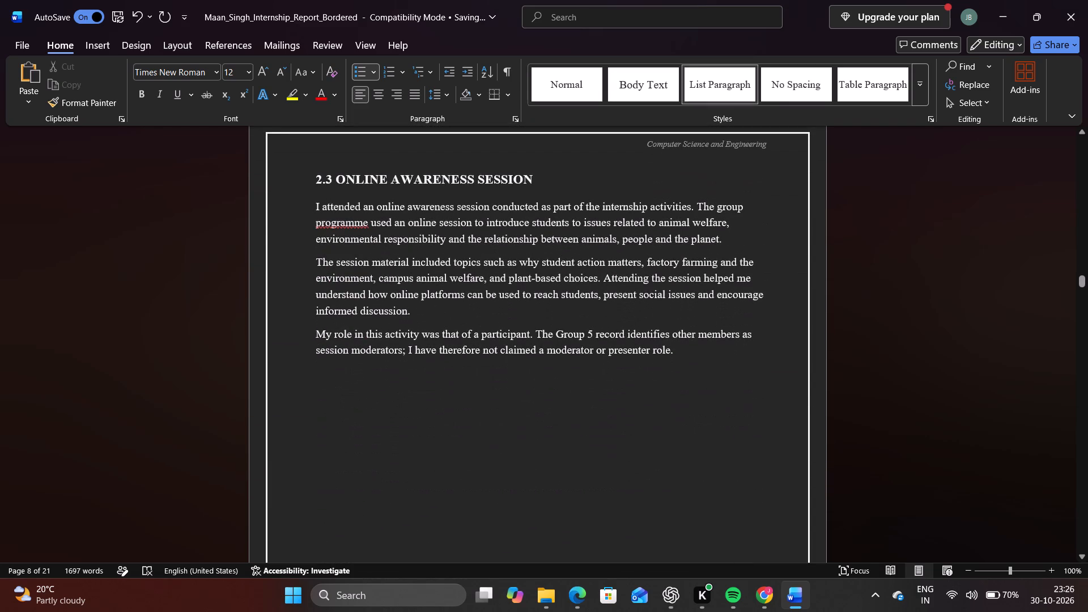